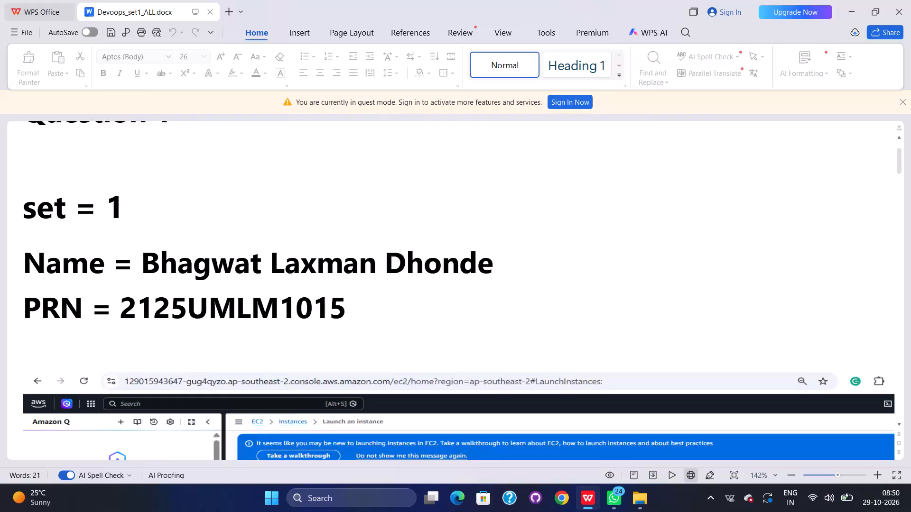
# Examine the terminal, AWS and GitHub screenshots for Question 1 throughout the Devoops_set1_ALL document.
pyautogui.scroll(-1, 414, 286)
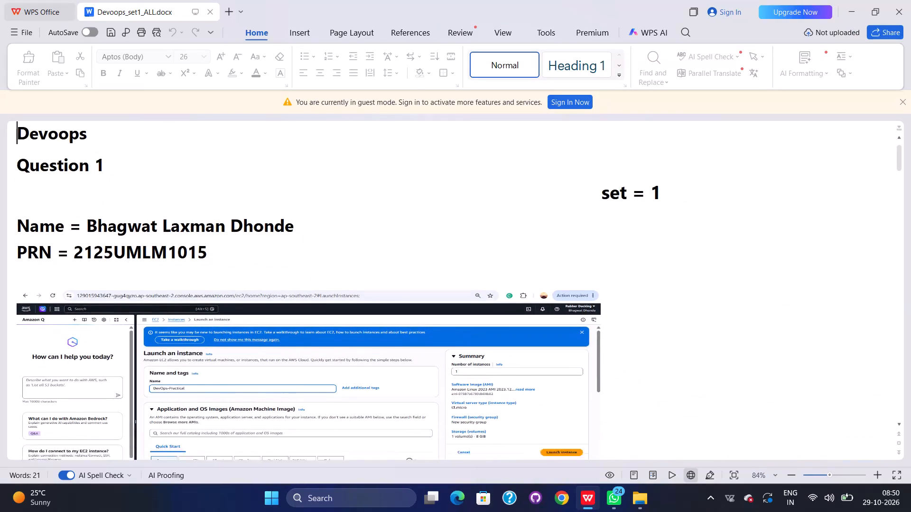
pyautogui.scroll(-5, 414, 286)
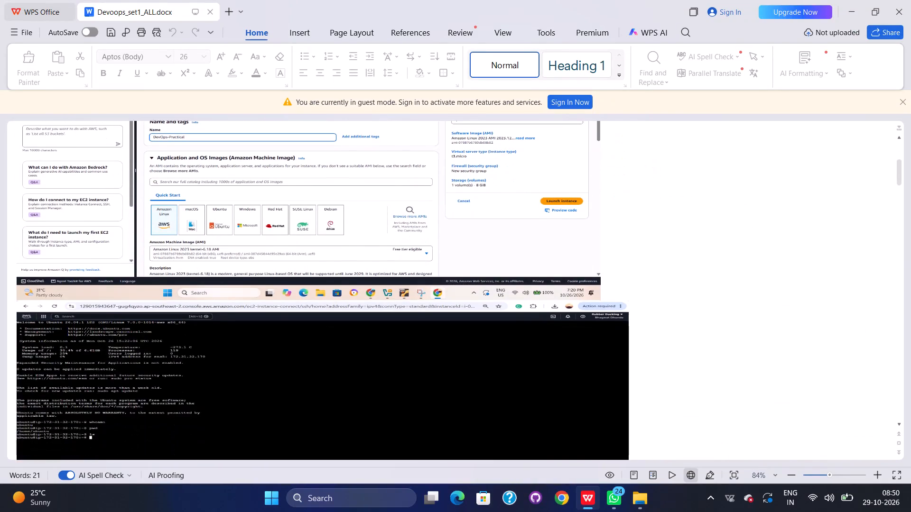
pyautogui.scroll(-6, 414, 286)
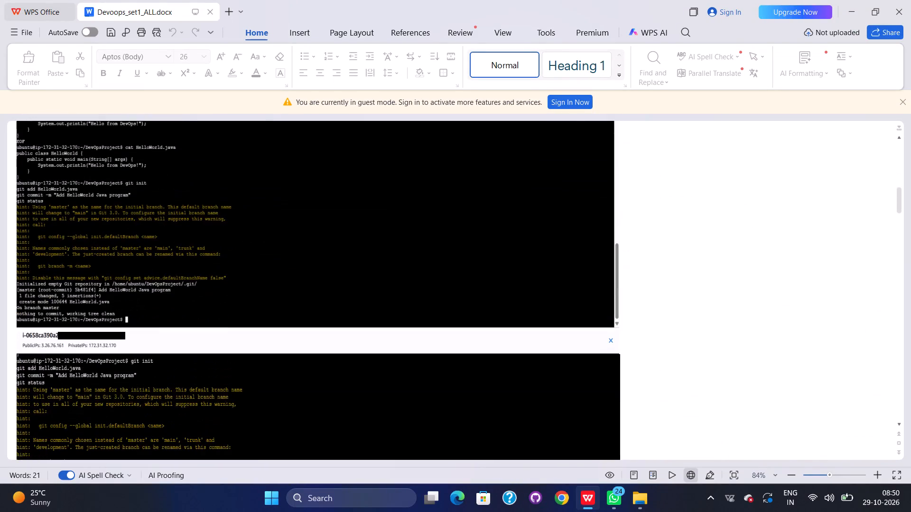
pyautogui.scroll(-8, 414, 286)
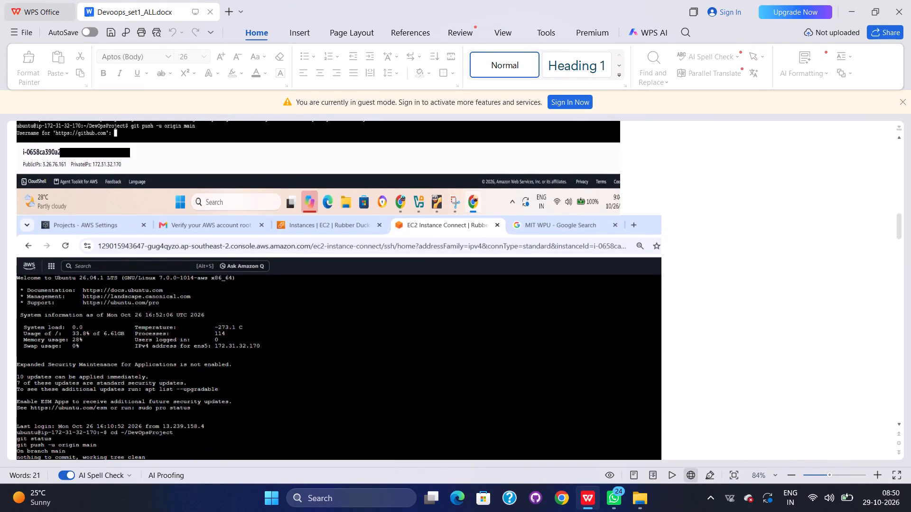
pyautogui.scroll(-5, 414, 286)
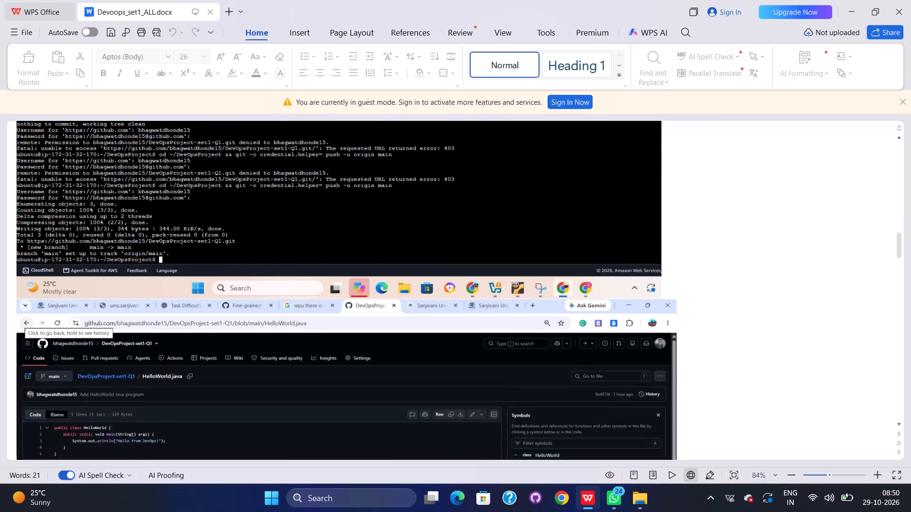
pyautogui.scroll(-3, 414, 286)
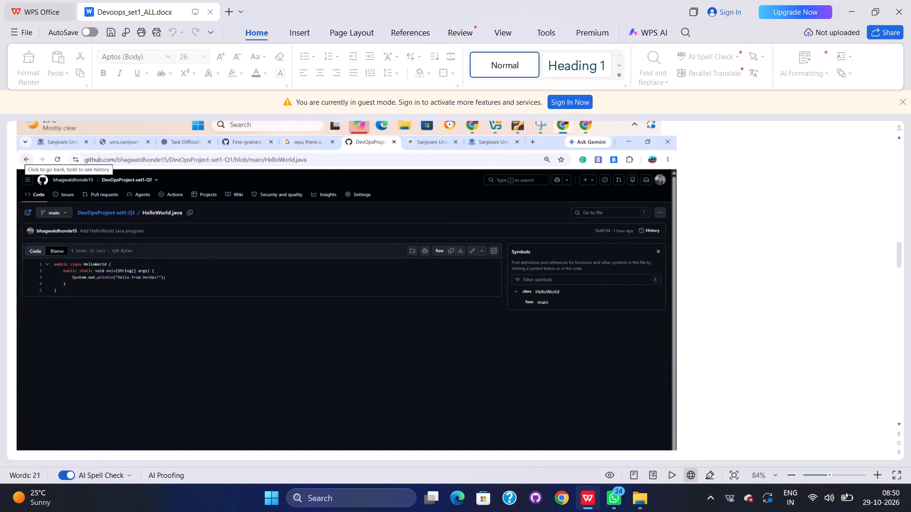
pyautogui.scroll(1, 414, 286)
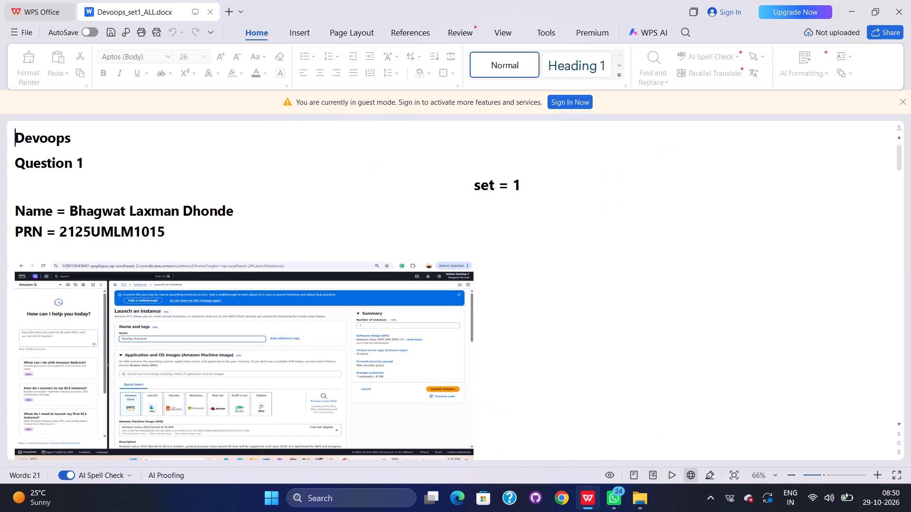
pyautogui.scroll(-7, 309, 320)
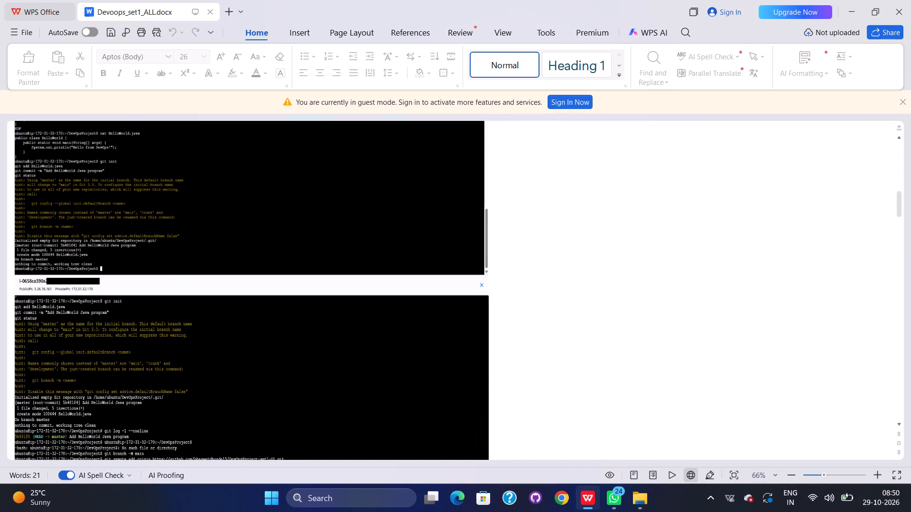
pyautogui.scroll(-1, 229, 299)
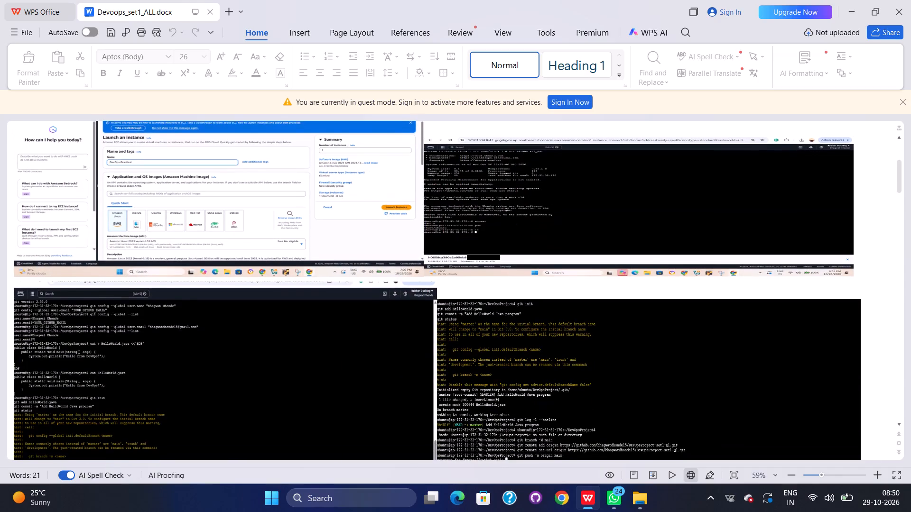
pyautogui.scroll(-1, 229, 299)
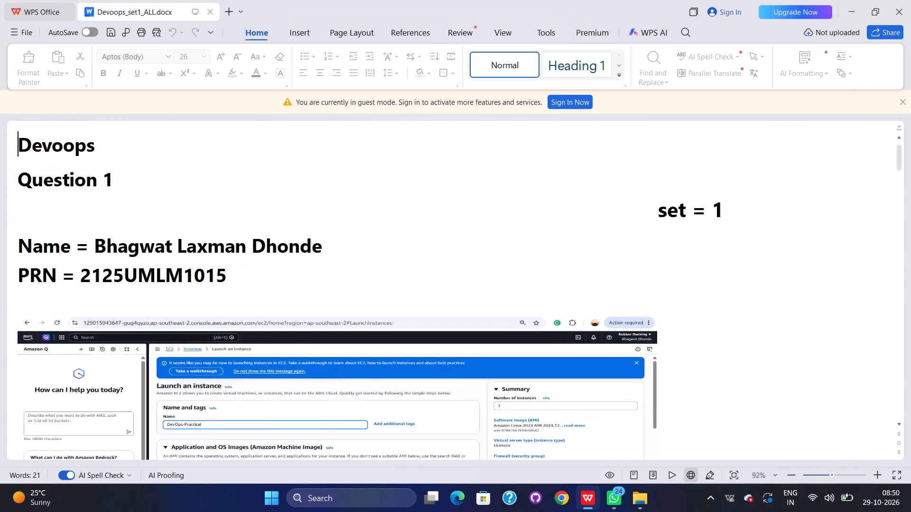
# Close the window holding the Devoops_set1_ALL document.
pyautogui.click(896, 9)
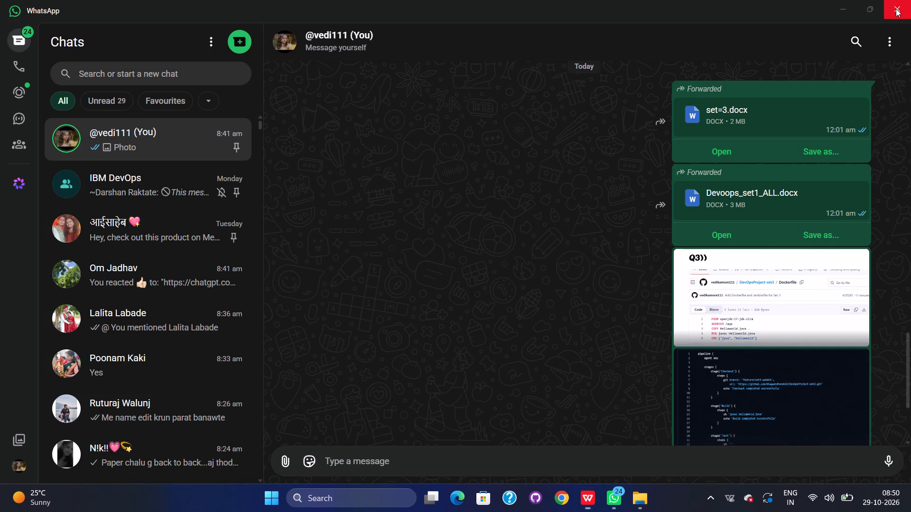
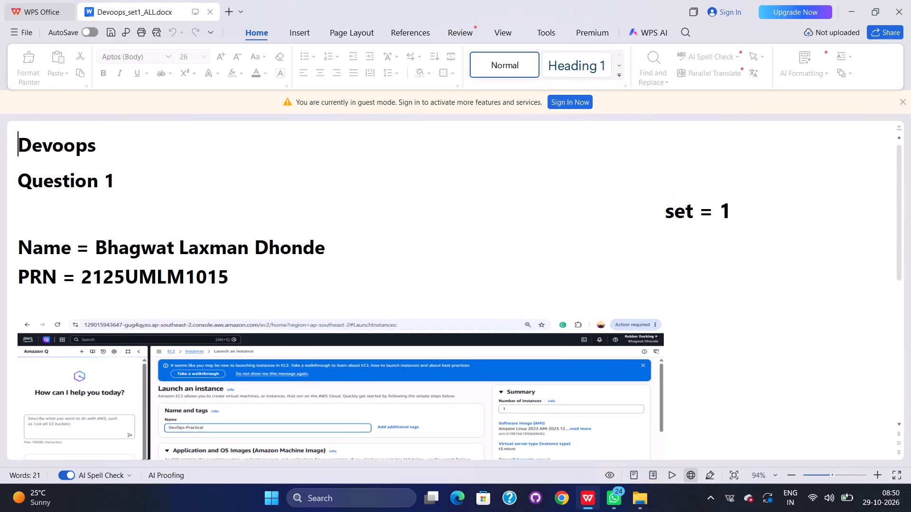
# Examine the Question 1 screenshots in Devoops_set1_ALL.docx, from the AWS instance launch through the Git terminal output to the HelloWorld.java page on GitHub.
pyautogui.scroll(1, 233, 228)
pyautogui.scroll(-14, 233, 228)
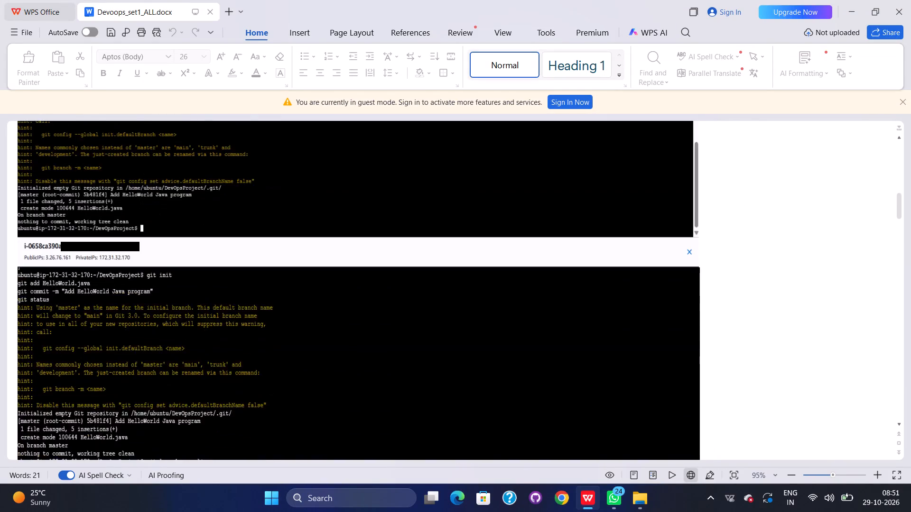
pyautogui.scroll(-14, 233, 228)
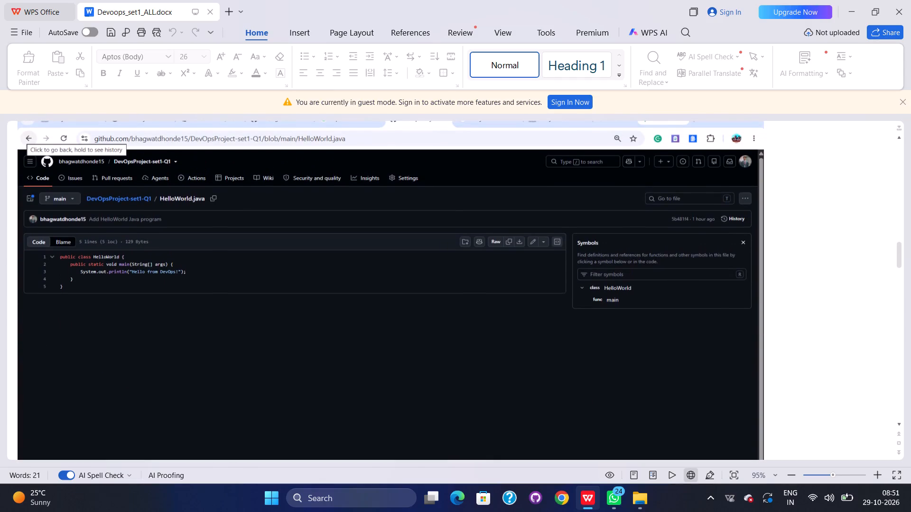
pyautogui.scroll(-1, 233, 228)
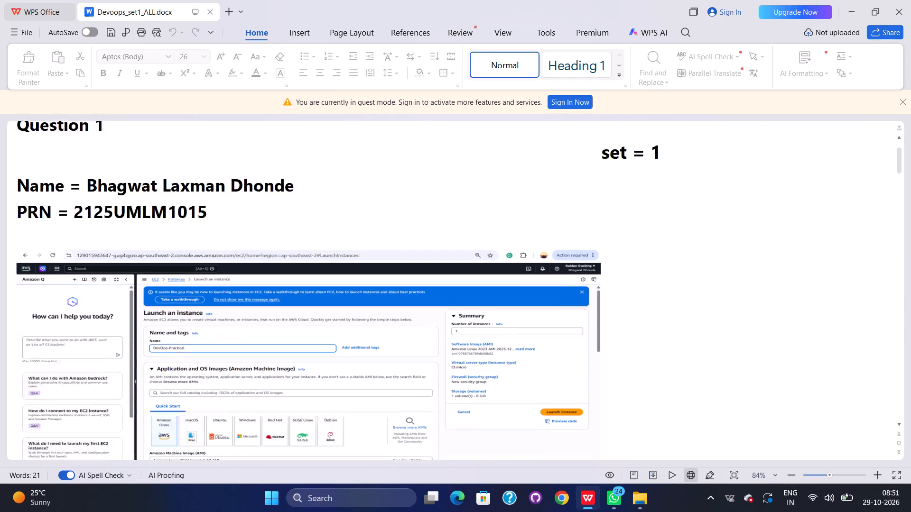
pyautogui.scroll(-12, 233, 228)
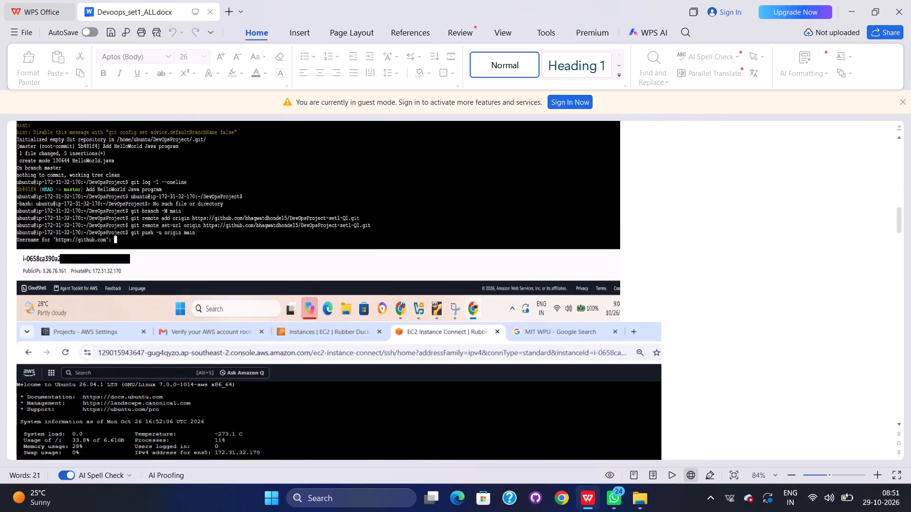
pyautogui.scroll(-11, 233, 228)
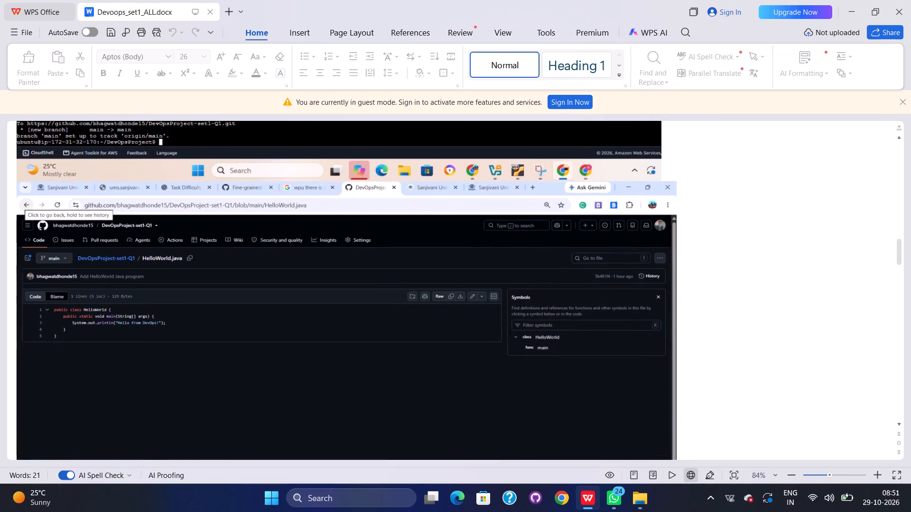
pyautogui.scroll(-1, 233, 228)
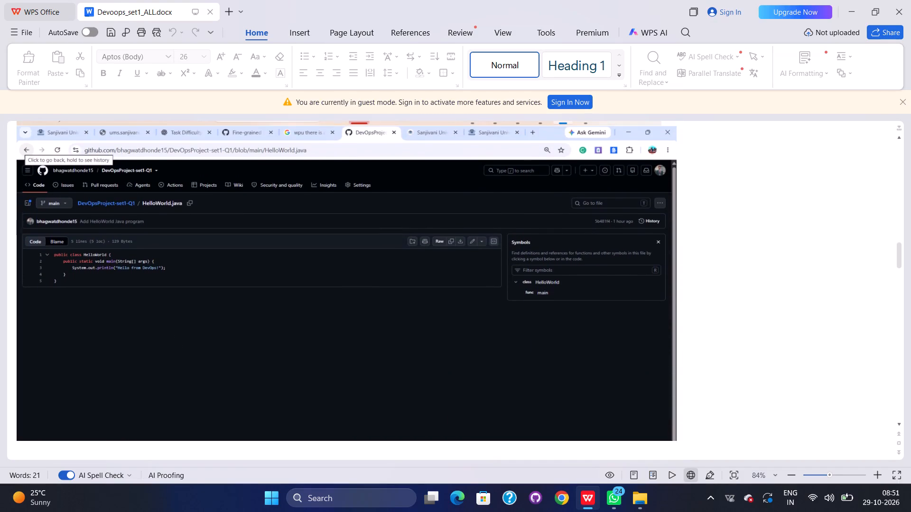
# Capture a rectangular snip of the GitHub HelloWorld.java page in the document's screenshot, leaving out the browser tabs and address bar.
pyautogui.scroll(-1, 233, 228)
pyautogui.press('Print')
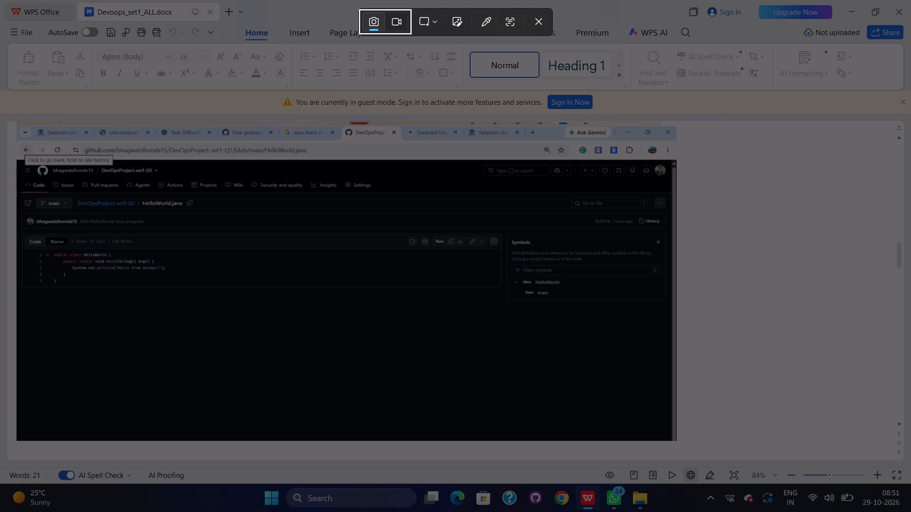
pyautogui.moveTo(18, 157); pyautogui.dragTo(239, 297)
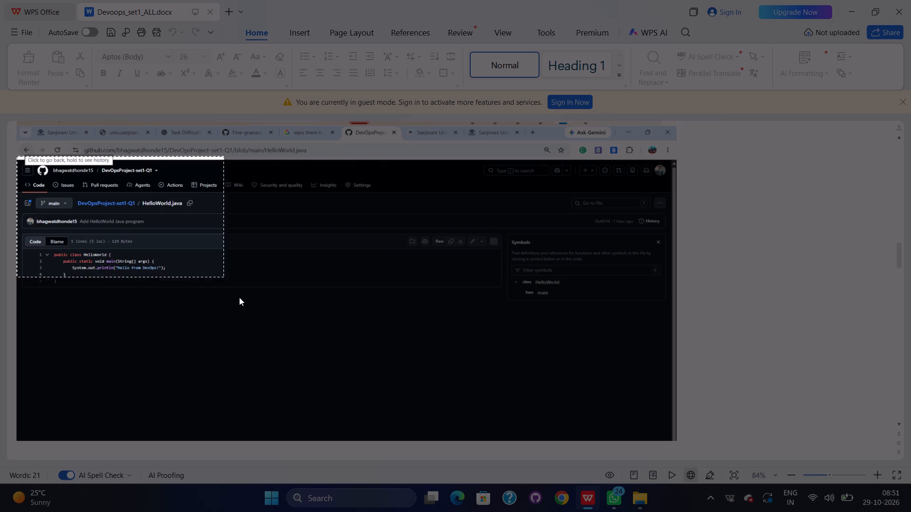
pyautogui.moveTo(239, 297); pyautogui.dragTo(653, 455)
pyautogui.hscroll(3, 263, 314)
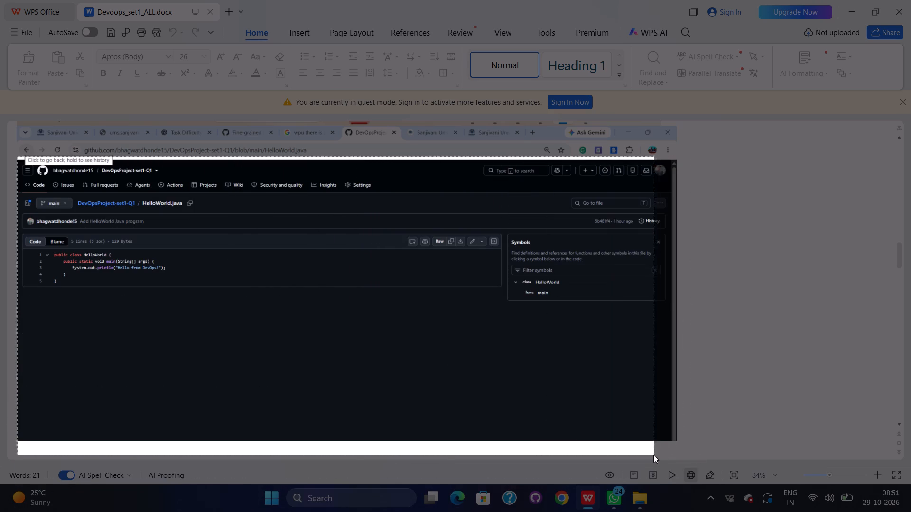
pyautogui.moveTo(653, 455); pyautogui.dragTo(656, 429)
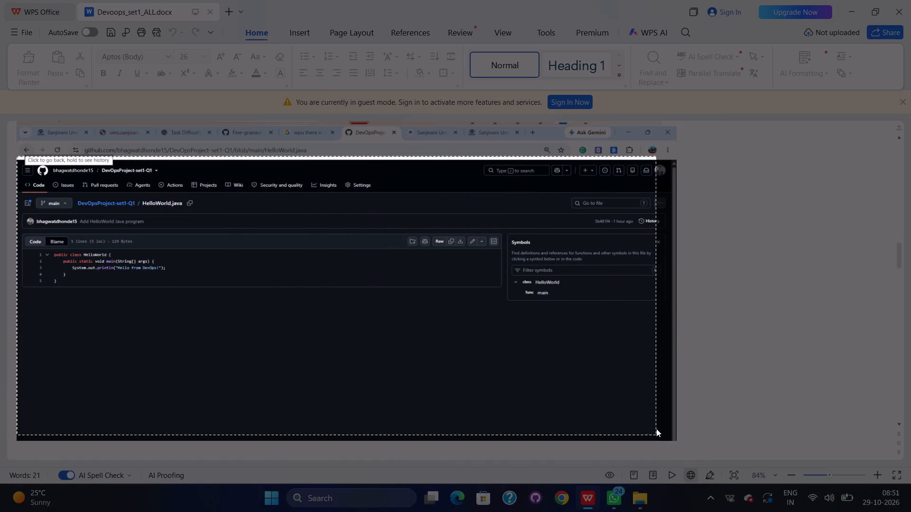
pyautogui.moveTo(656, 429); pyautogui.dragTo(659, 440)
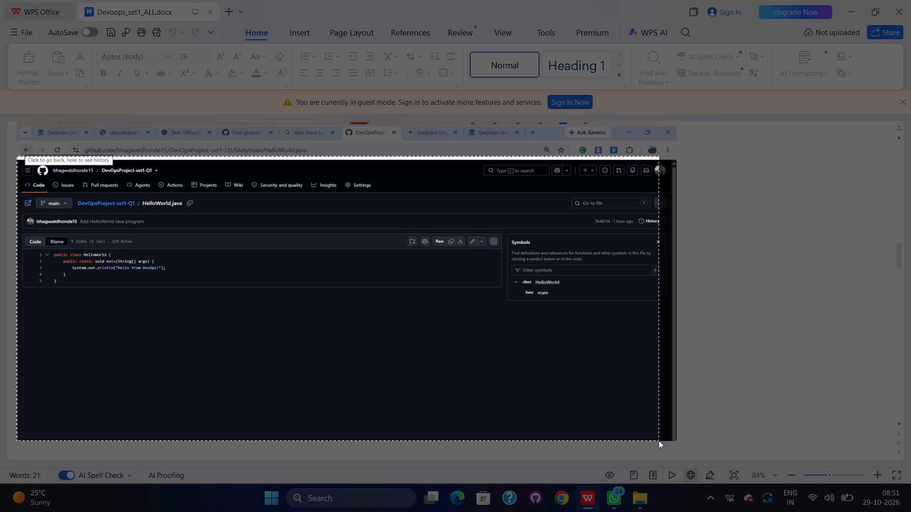
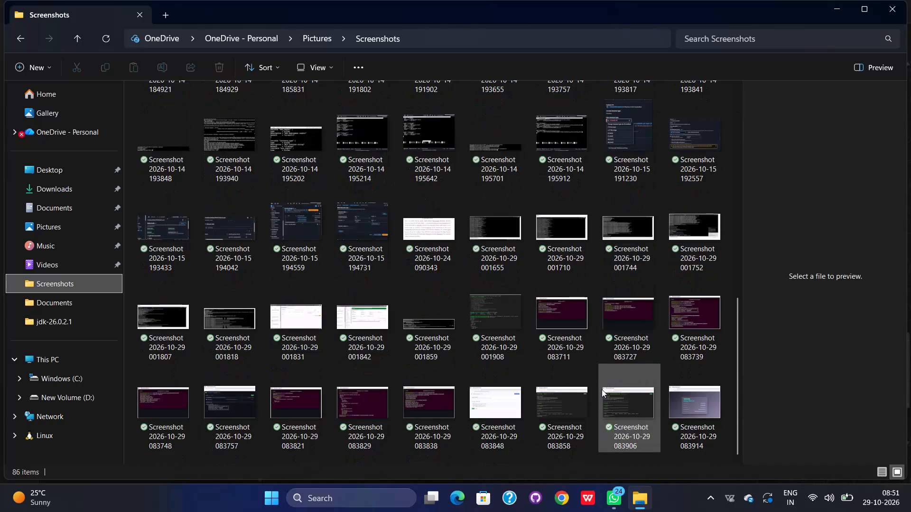
pyautogui.rightClick(435, 411)
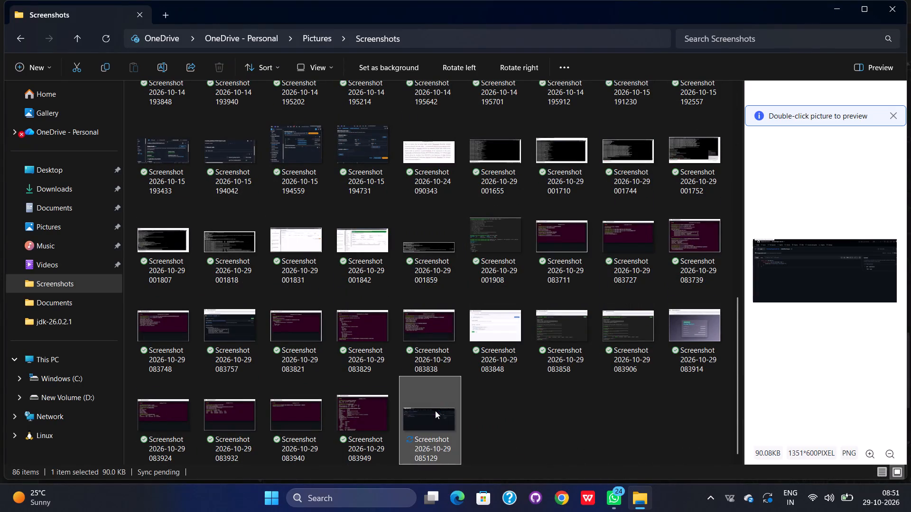
pyautogui.click(484, 13)
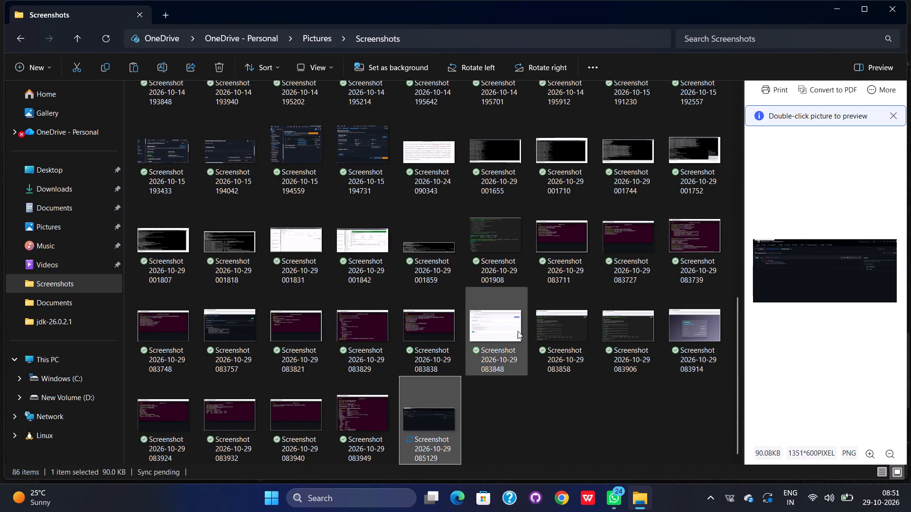
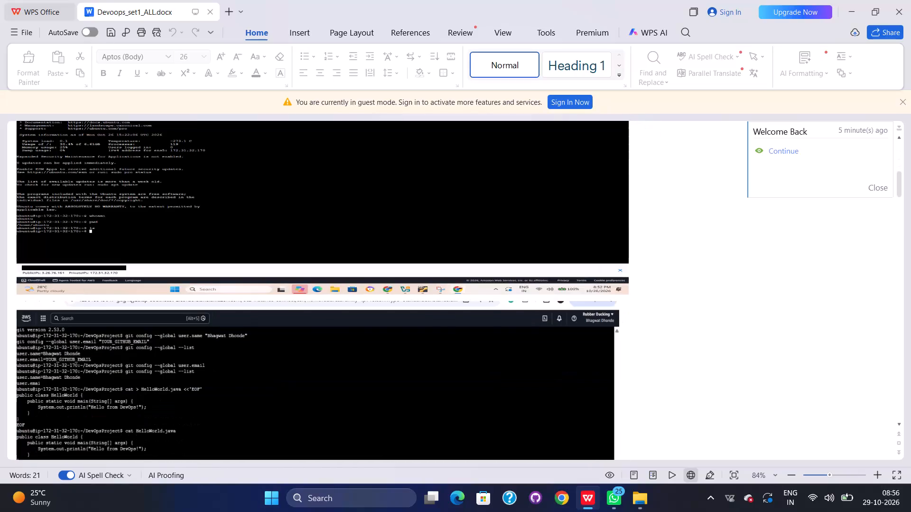
# Capture a rectangular screen snip of the Launch an instance screenshot named DevOps-Practical under Question 1, including its browser address bar.
pyautogui.scroll(6, 383, 286)
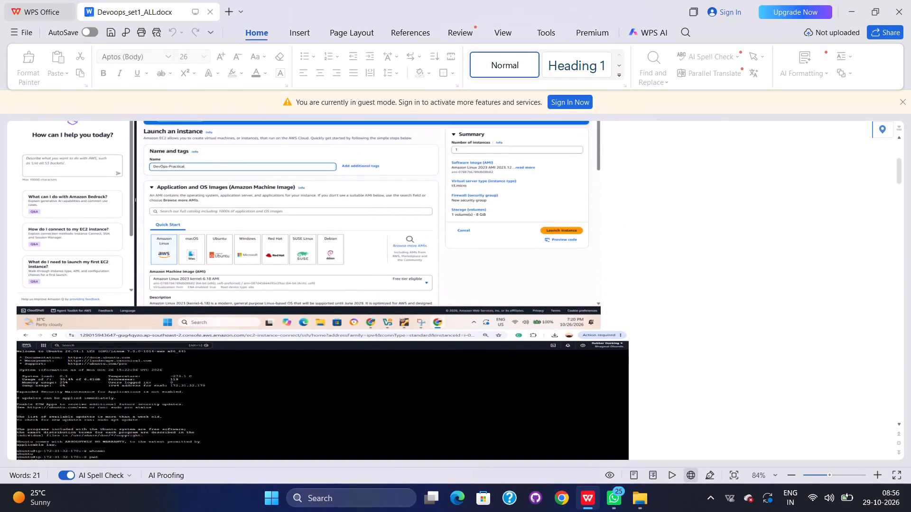
pyautogui.scroll(4, 383, 286)
pyautogui.scroll(-1, 383, 286)
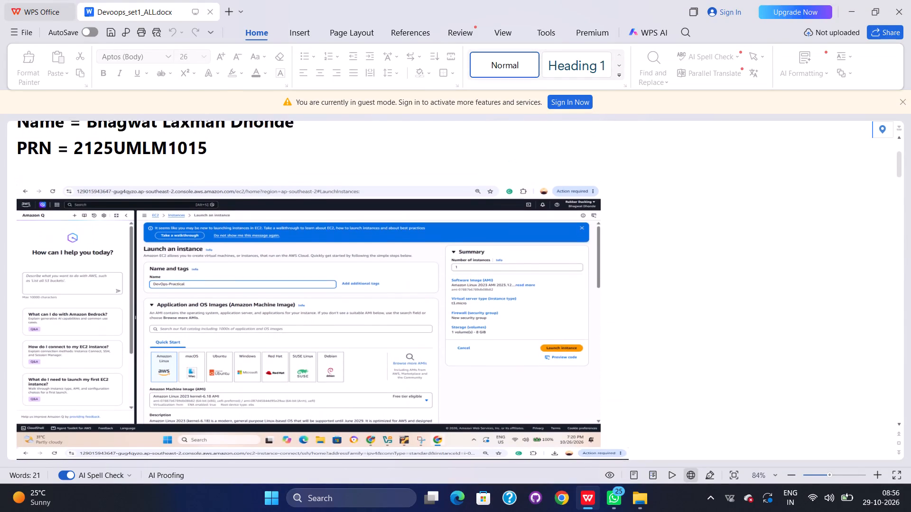
pyautogui.scroll(-1, 383, 286)
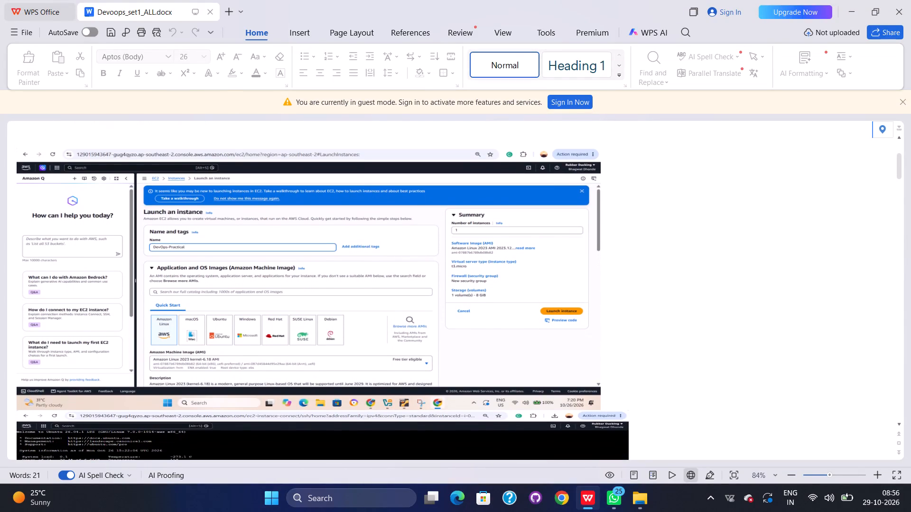
pyautogui.press('Print')
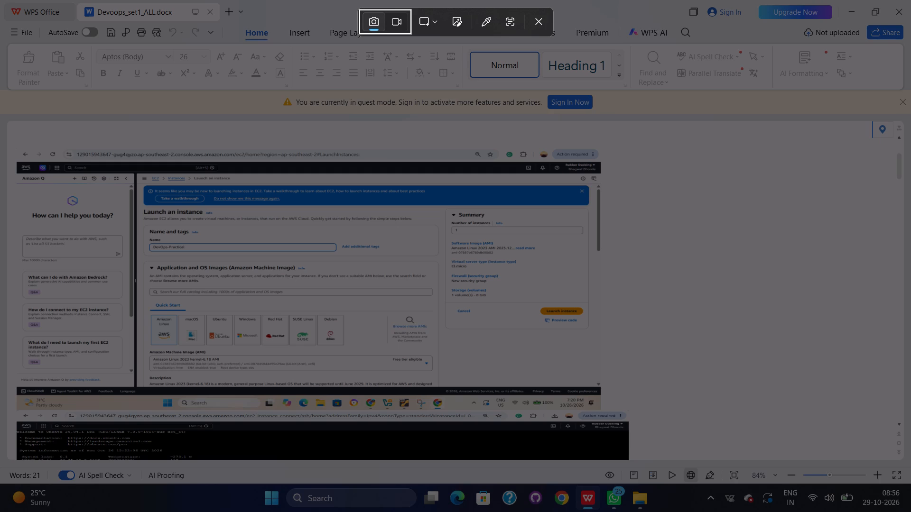
pyautogui.moveTo(16, 146); pyautogui.dragTo(55, 210)
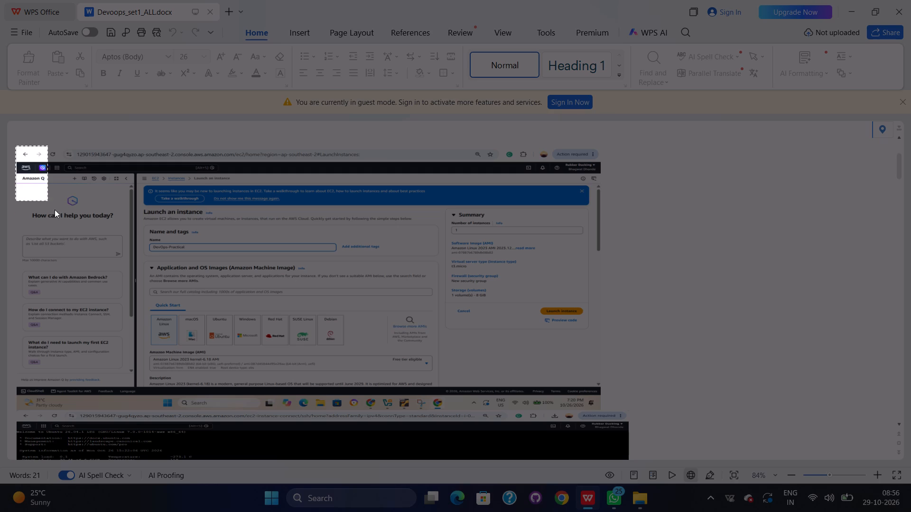
pyautogui.moveTo(55, 210); pyautogui.dragTo(558, 422)
pyautogui.hscroll(1, 160, 322)
pyautogui.hscroll(1, 344, 388)
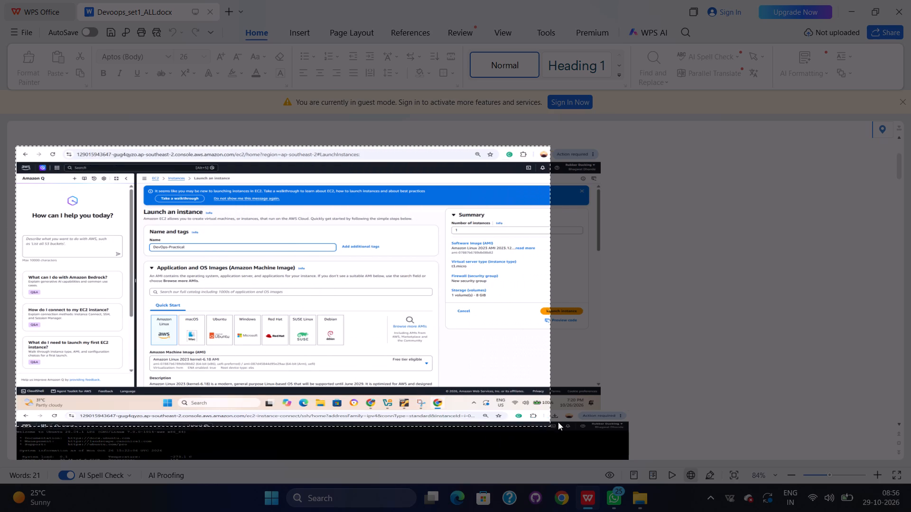
pyautogui.moveTo(558, 422); pyautogui.dragTo(604, 418)
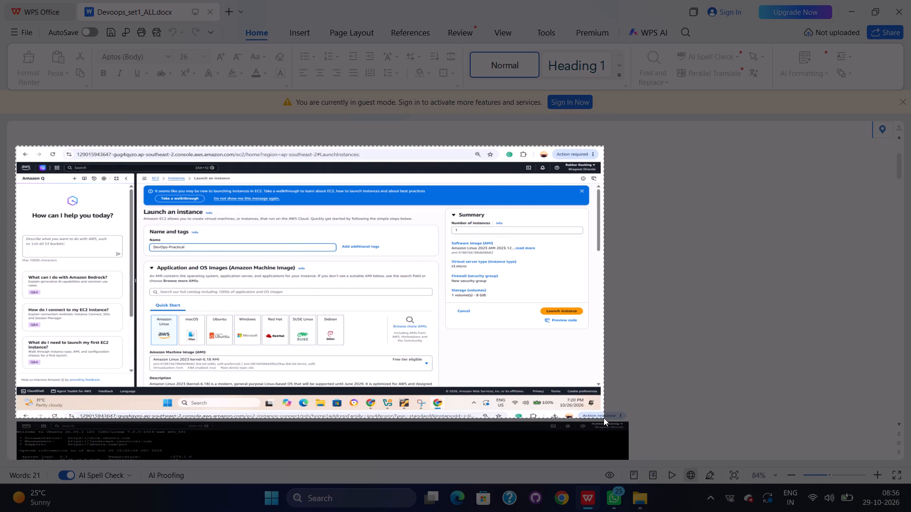
pyautogui.moveTo(604, 418); pyautogui.dragTo(603, 416)
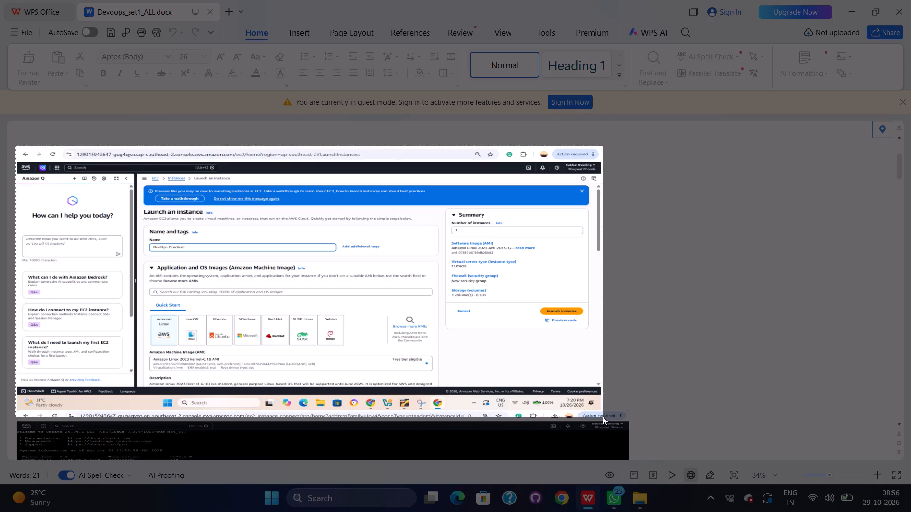
pyautogui.moveTo(603, 416); pyautogui.dragTo(600, 412)
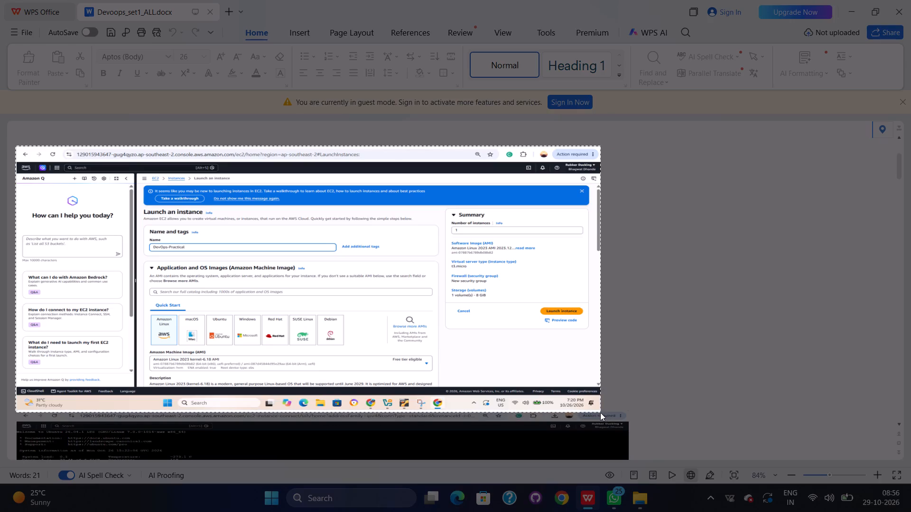
pyautogui.moveTo(600, 412); pyautogui.dragTo(600, 412)
pyautogui.moveTo(600, 412); pyautogui.dragTo(601, 412)
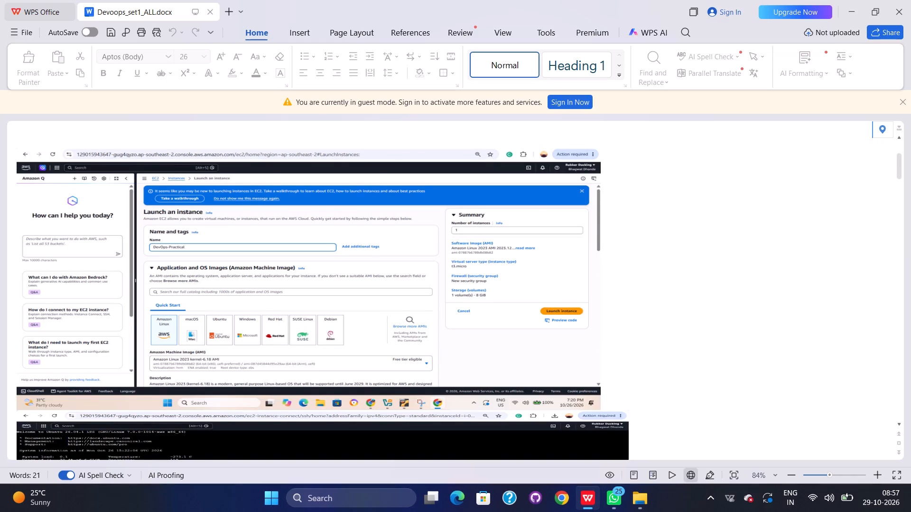
# Capture a rectangular screen snip of the Ubuntu welcome terminal screenshot with the whoami, pwd and ls commands.
pyautogui.scroll(-6, 344, 402)
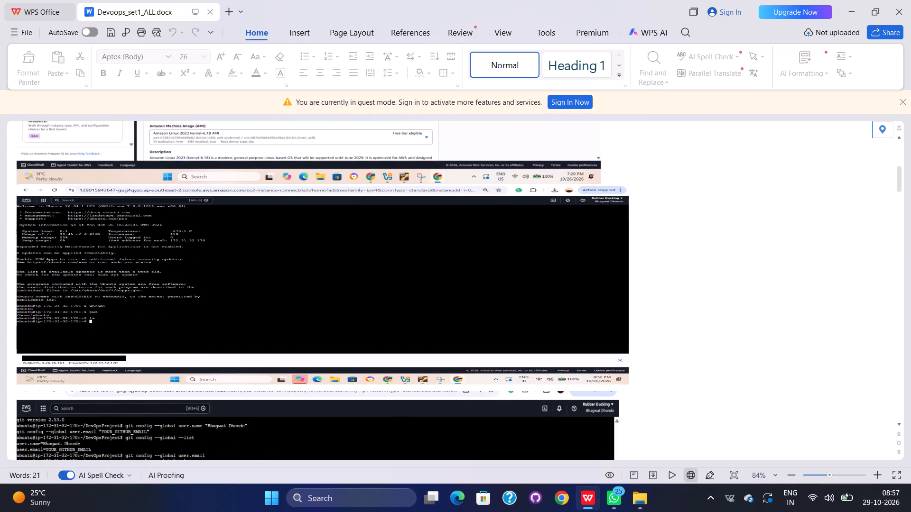
pyautogui.press('Print')
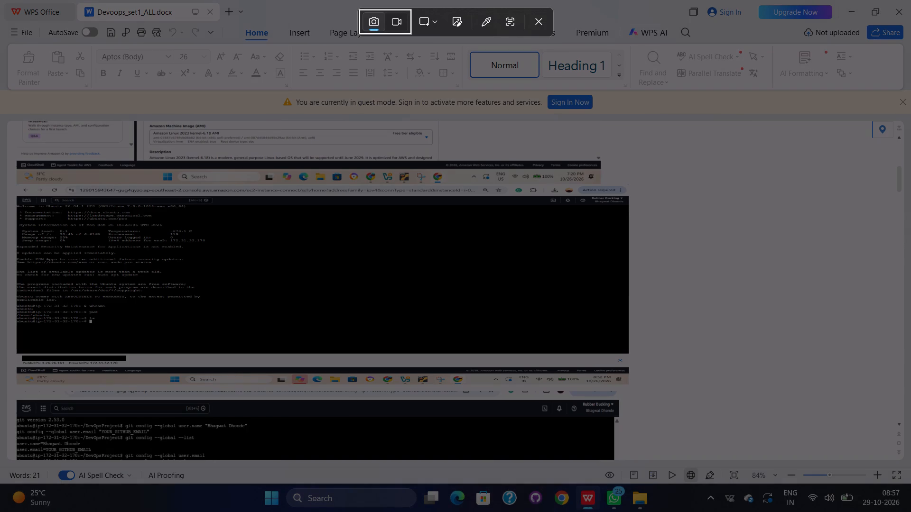
pyautogui.moveTo(17, 161); pyautogui.dragTo(361, 367)
pyautogui.hscroll(2, 272, 362)
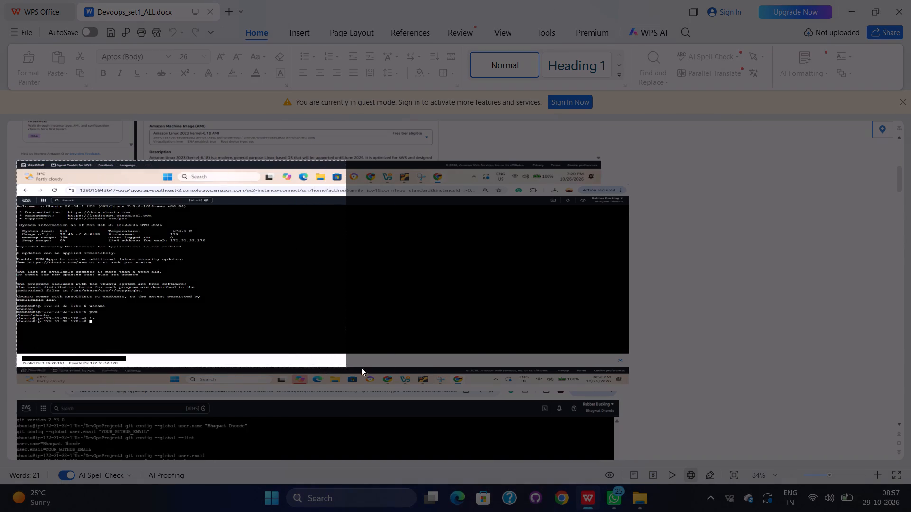
pyautogui.hscroll(2, 361, 367)
pyautogui.moveTo(361, 367); pyautogui.dragTo(708, 396)
pyautogui.hscroll(2, 610, 420)
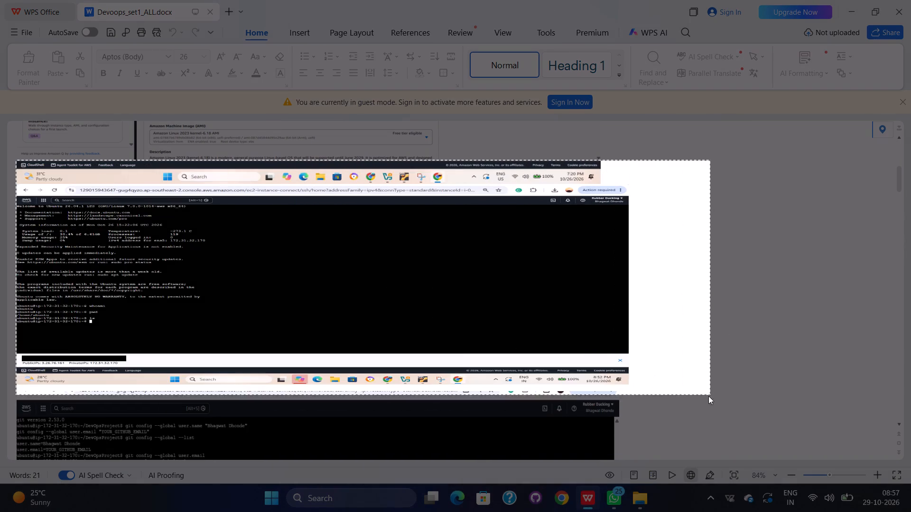
pyautogui.moveTo(708, 396); pyautogui.dragTo(631, 387)
# Capture a rectangular screen snip of the terminal screenshot covering Git configuration, HelloWorld.java creation and the first commit.
pyautogui.scroll(-2, 410, 376)
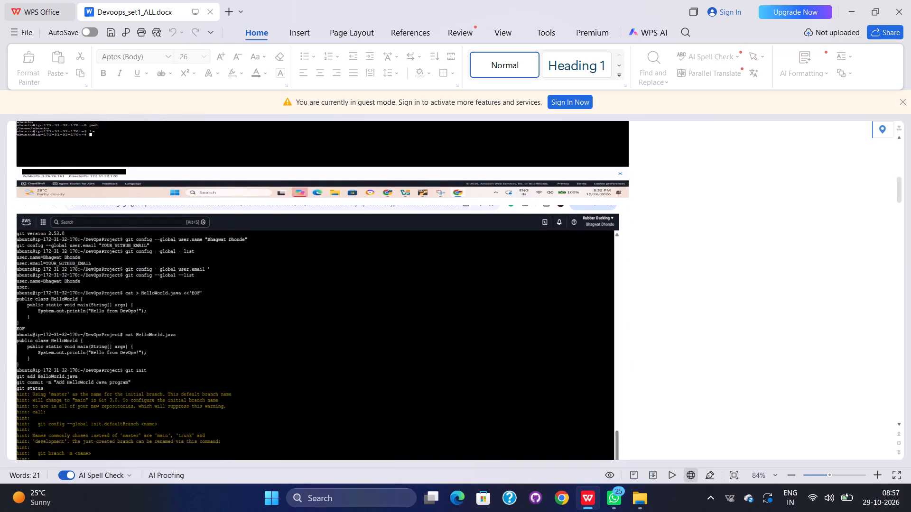
pyautogui.scroll(-5, 410, 376)
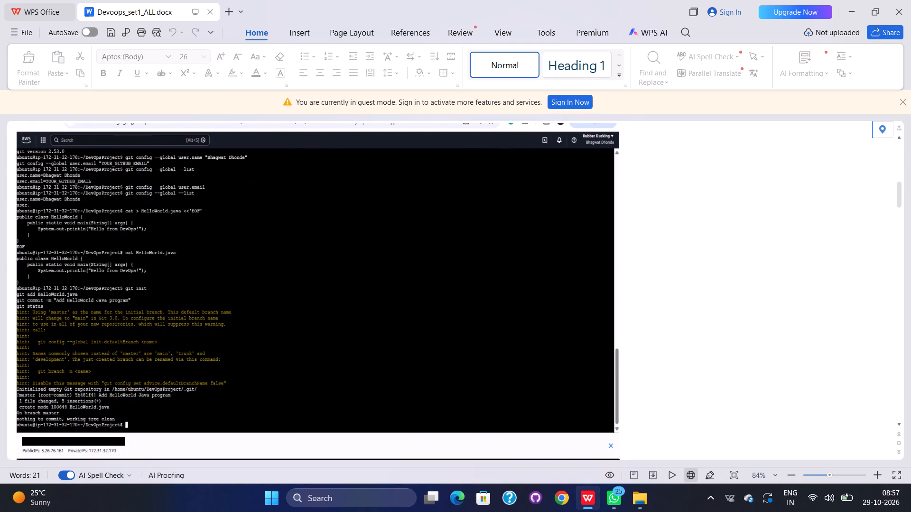
pyautogui.press('Print')
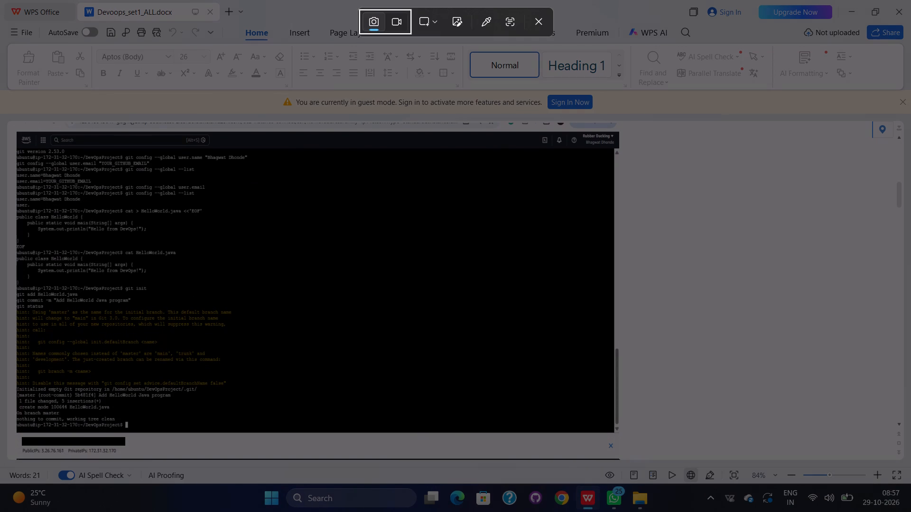
pyautogui.moveTo(16, 131); pyautogui.dragTo(195, 324)
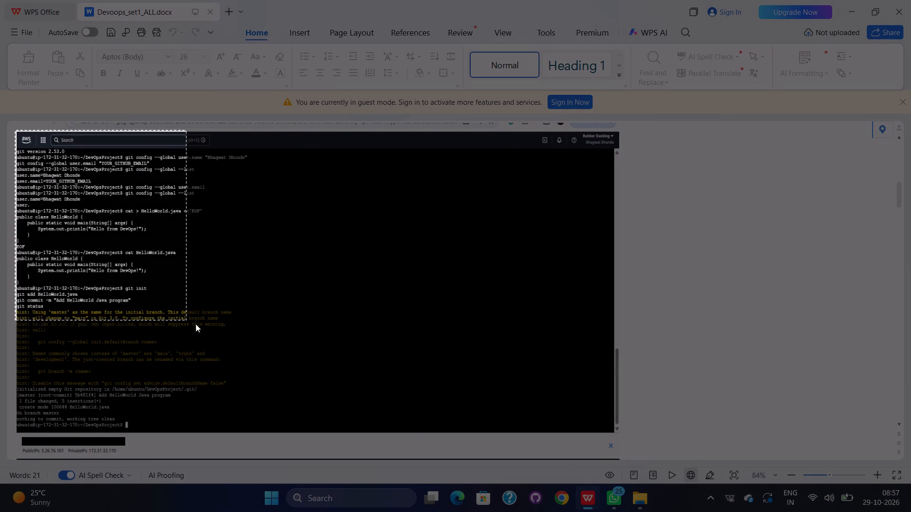
pyautogui.moveTo(195, 324); pyautogui.dragTo(563, 446)
pyautogui.hscroll(1, 352, 401)
pyautogui.hscroll(1, 565, 447)
pyautogui.moveTo(563, 446); pyautogui.dragTo(620, 460)
# Capture a rectangular screen snip of the terminal screenshot running from git init to the git push username request.
pyautogui.scroll(-5, 469, 402)
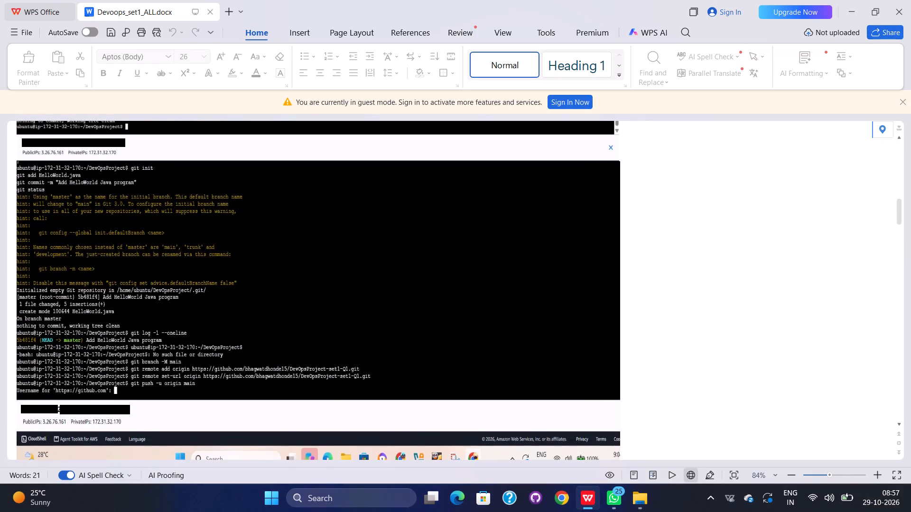
pyautogui.scroll(-1, 469, 402)
pyautogui.press('Print')
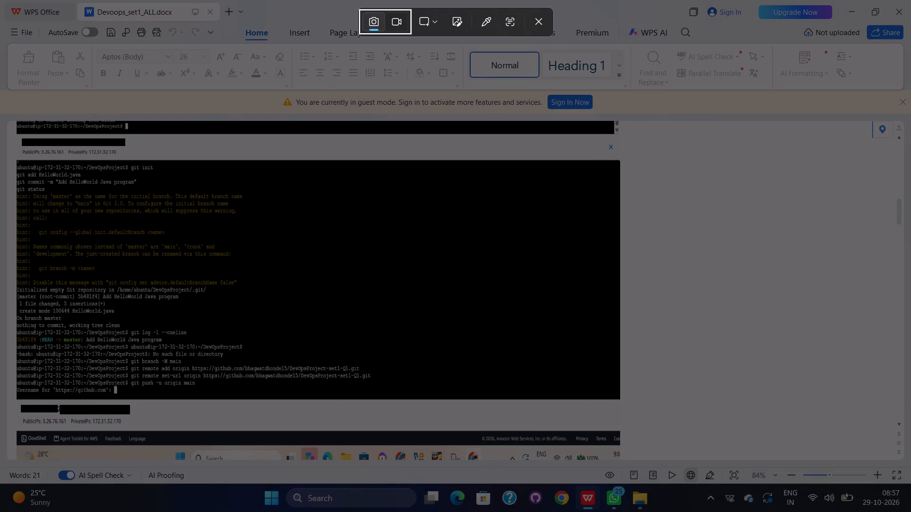
pyautogui.moveTo(17, 156); pyautogui.dragTo(483, 393)
pyautogui.hscroll(1, 337, 373)
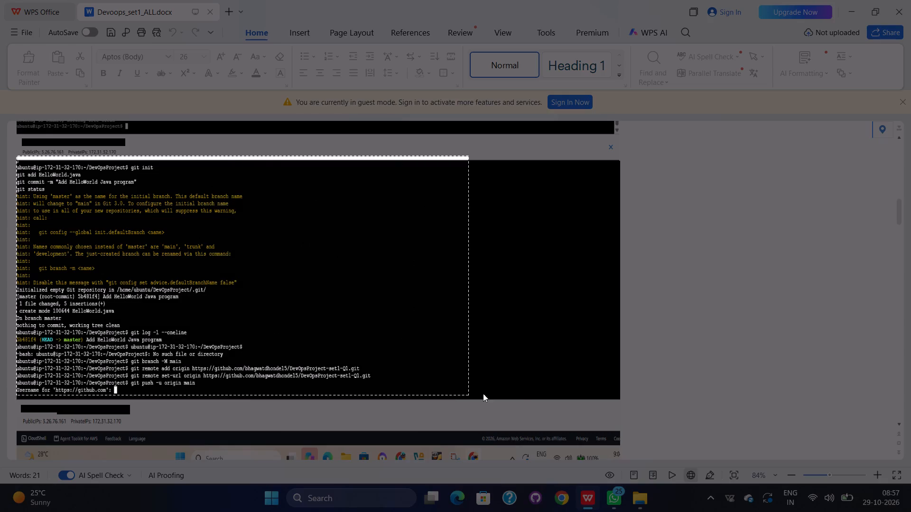
pyautogui.moveTo(483, 393); pyautogui.dragTo(619, 424)
pyautogui.hscroll(1, 523, 391)
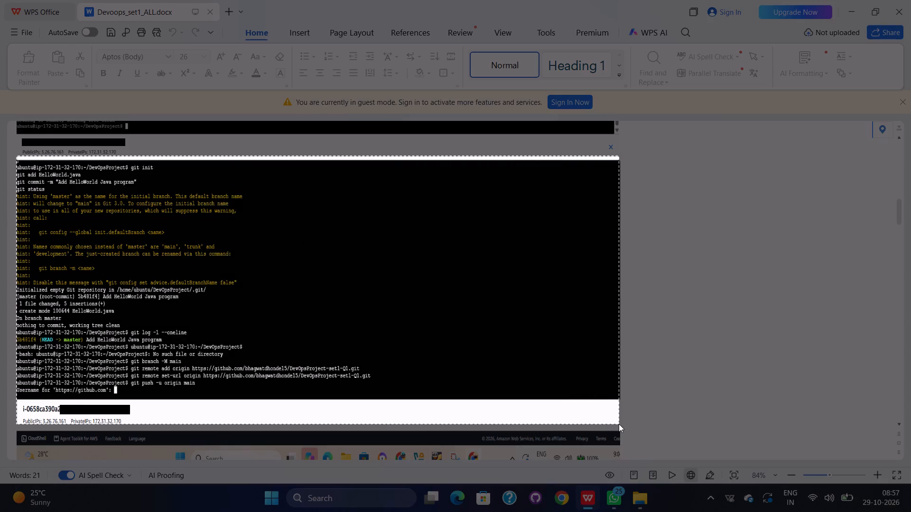
pyautogui.moveTo(619, 424); pyautogui.dragTo(645, 422)
# Capture a rectangular screen snip of the EC2 Instance Connect screenshot showing the git push attempts to origin main.
pyautogui.scroll(-3, 435, 375)
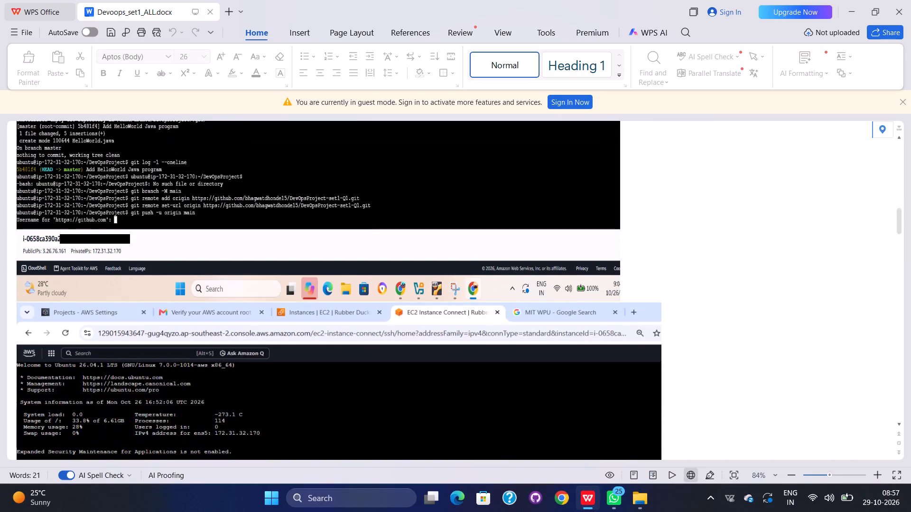
pyautogui.scroll(-3, 435, 375)
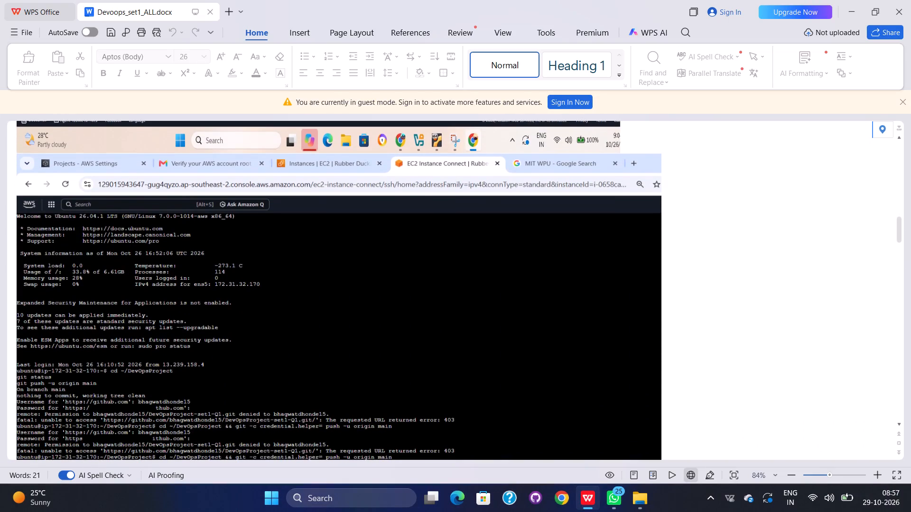
pyautogui.scroll(-2, 435, 367)
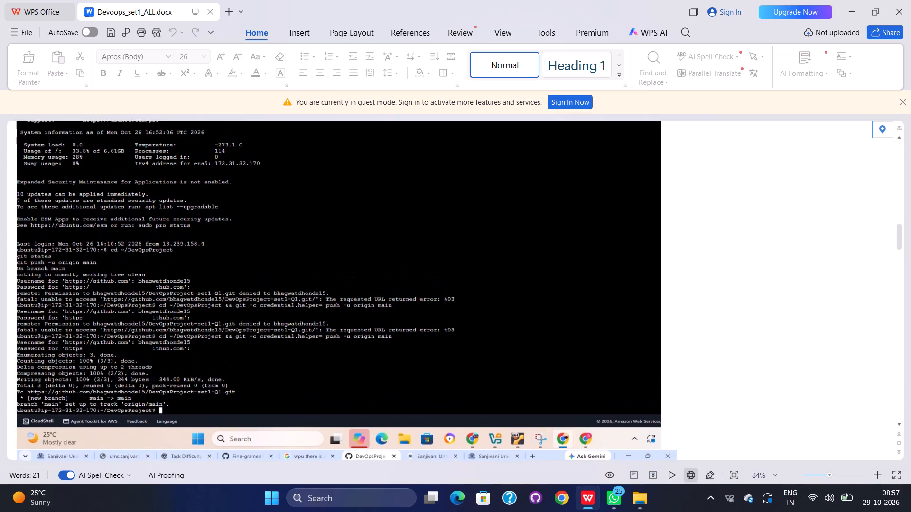
pyautogui.scroll(-9, 280, 323)
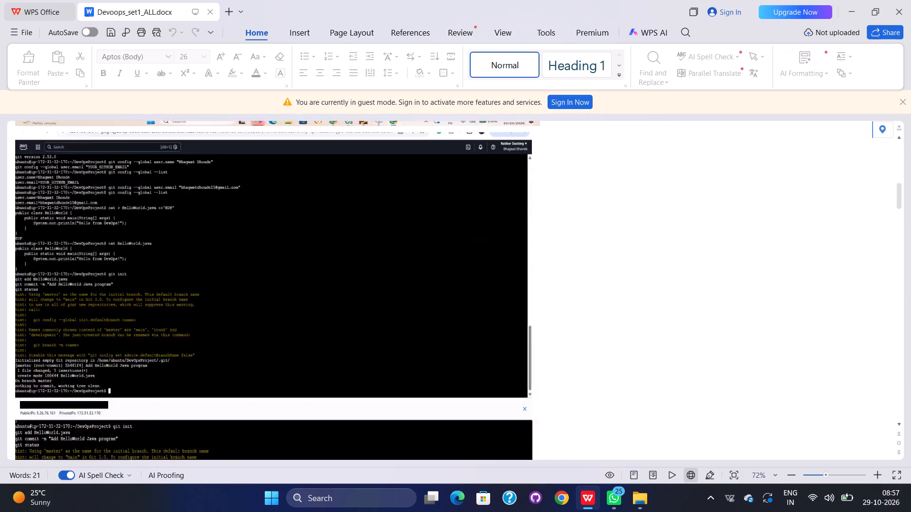
pyautogui.scroll(-3, 280, 323)
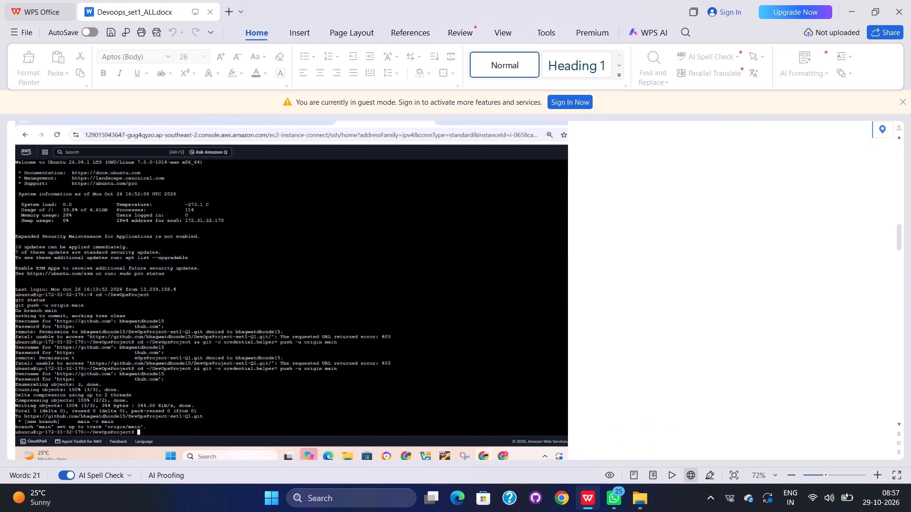
pyautogui.scroll(-2, 280, 323)
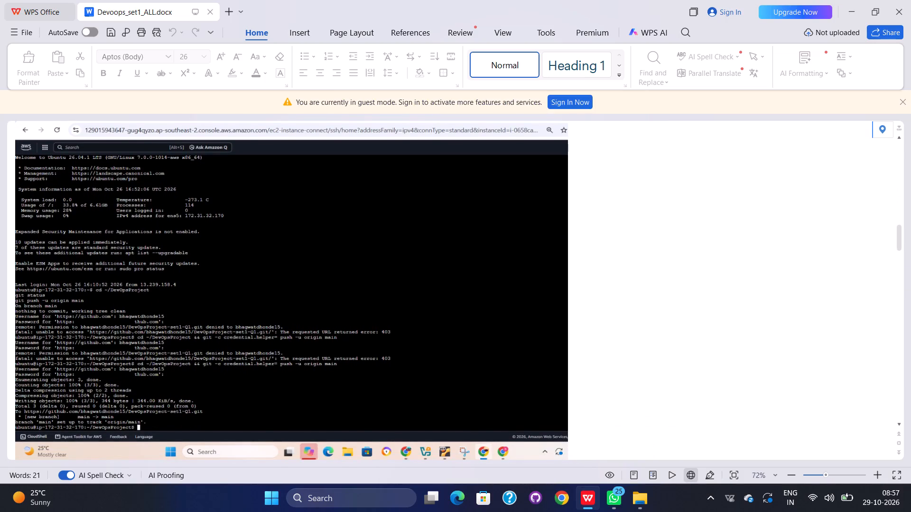
pyautogui.scroll(1, 280, 323)
pyautogui.press('Print')
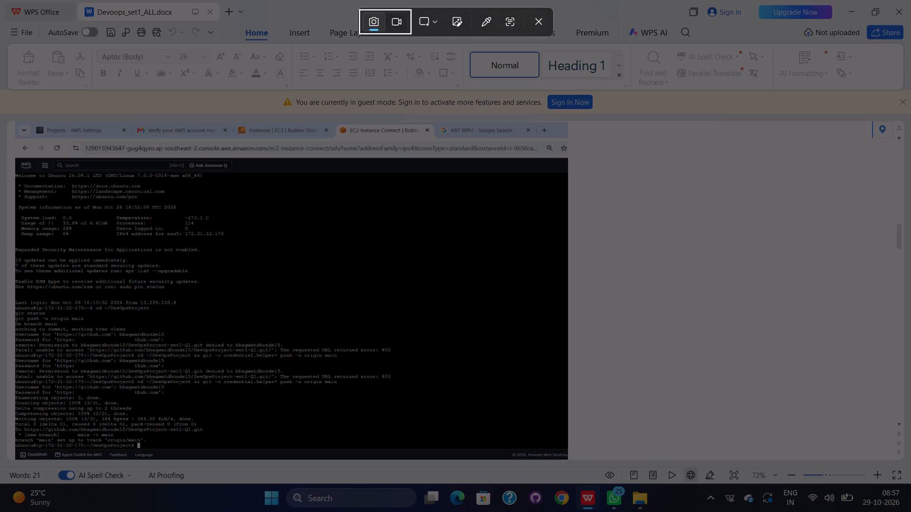
pyautogui.moveTo(18, 139); pyautogui.dragTo(455, 419)
pyautogui.hscroll(2, 307, 381)
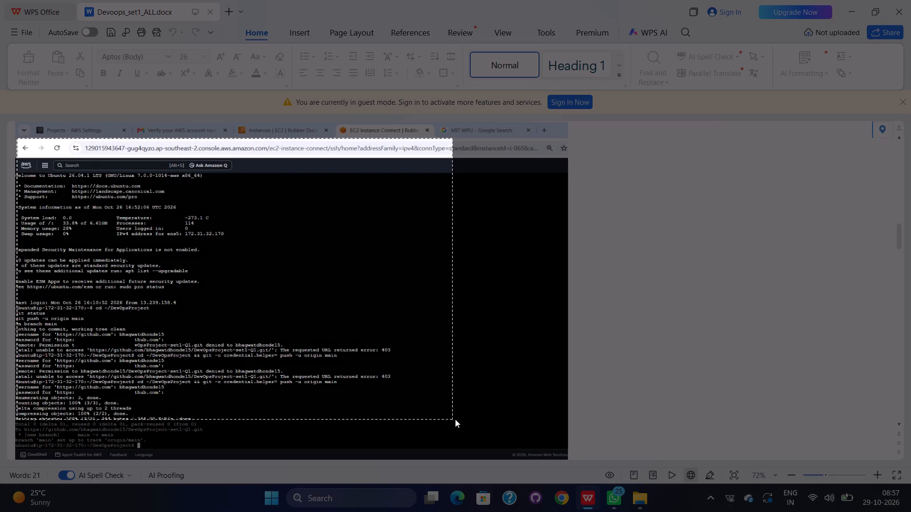
pyautogui.moveTo(455, 419); pyautogui.dragTo(569, 459)
pyautogui.hscroll(1, 498, 433)
# Examine the HelloWorld.java GitHub screenshot and the Maven build screenshots under Question 2.
pyautogui.scroll(-3, 297, 359)
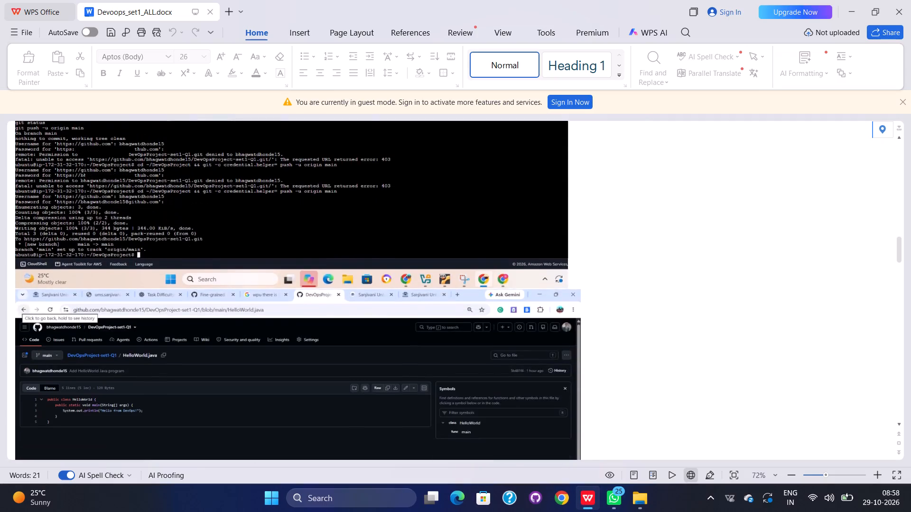
pyautogui.scroll(-3, 297, 359)
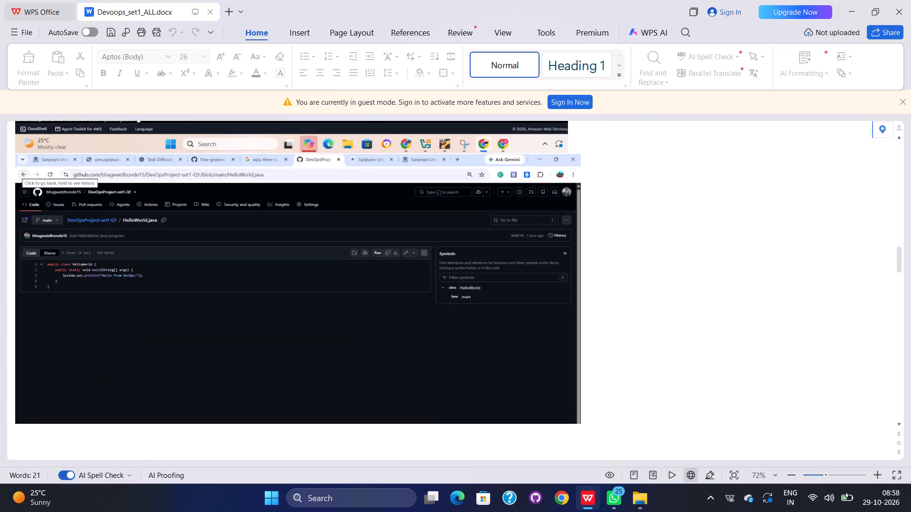
pyautogui.scroll(-3, 297, 359)
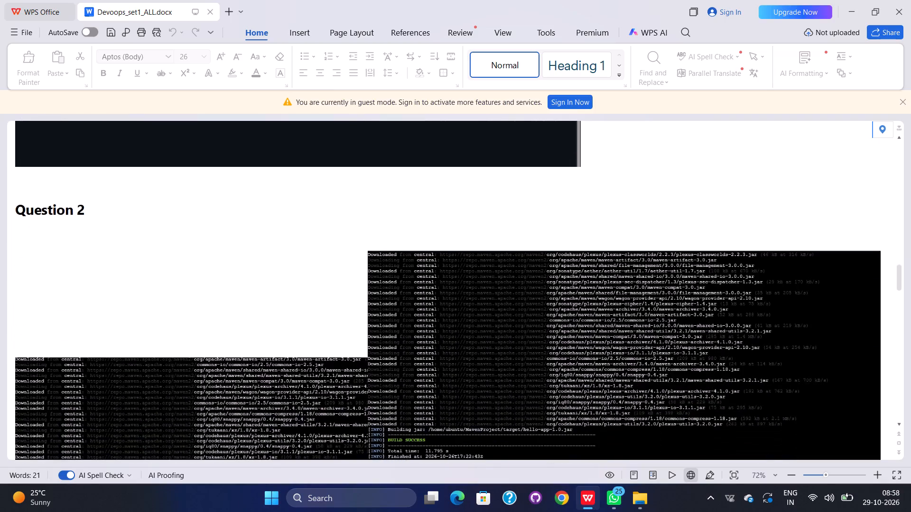
pyautogui.scroll(-5, 297, 359)
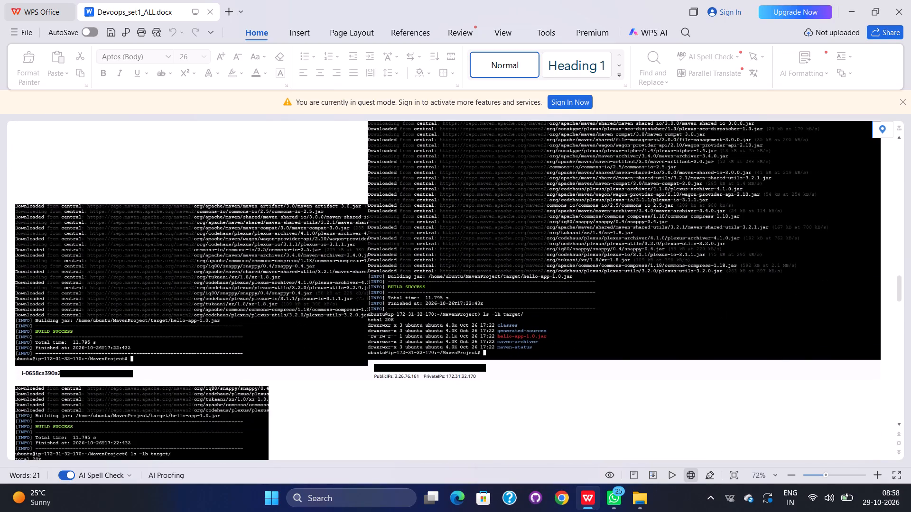
pyautogui.scroll(-1, 297, 359)
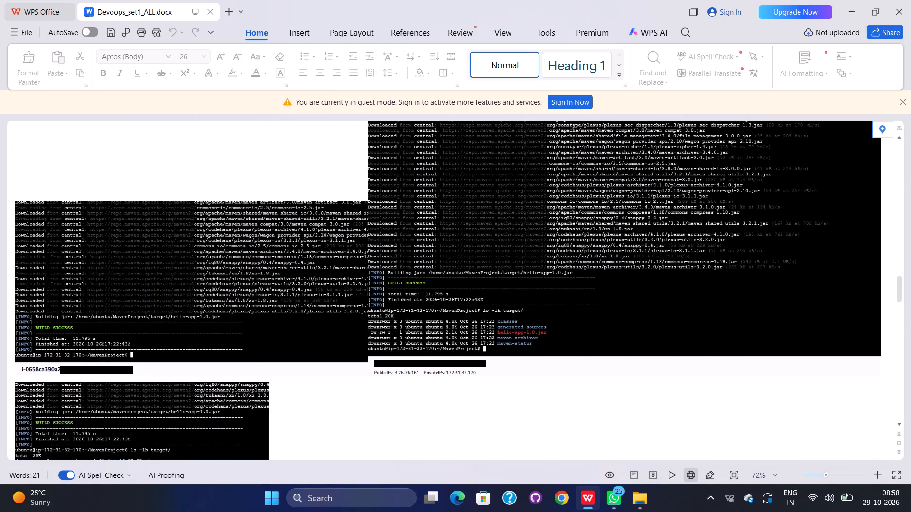
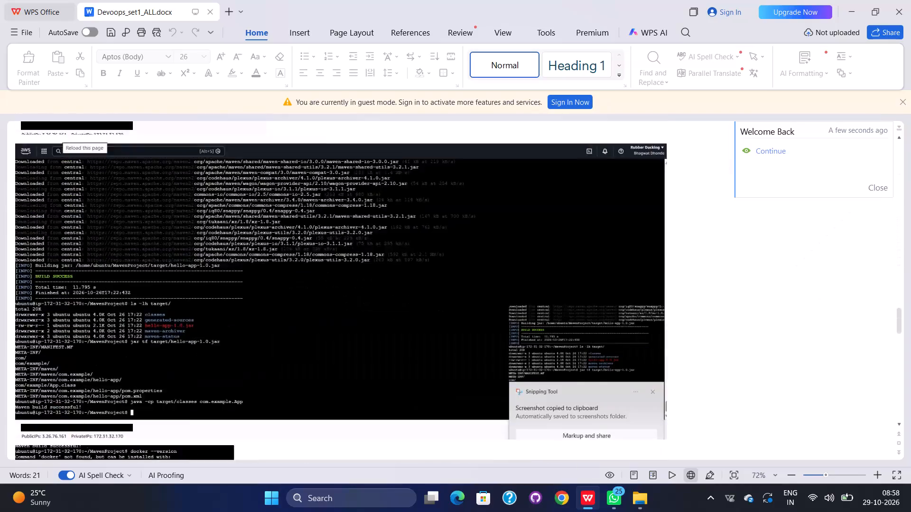
pyautogui.scroll(10, 346, 264)
pyautogui.scroll(-1, 346, 264)
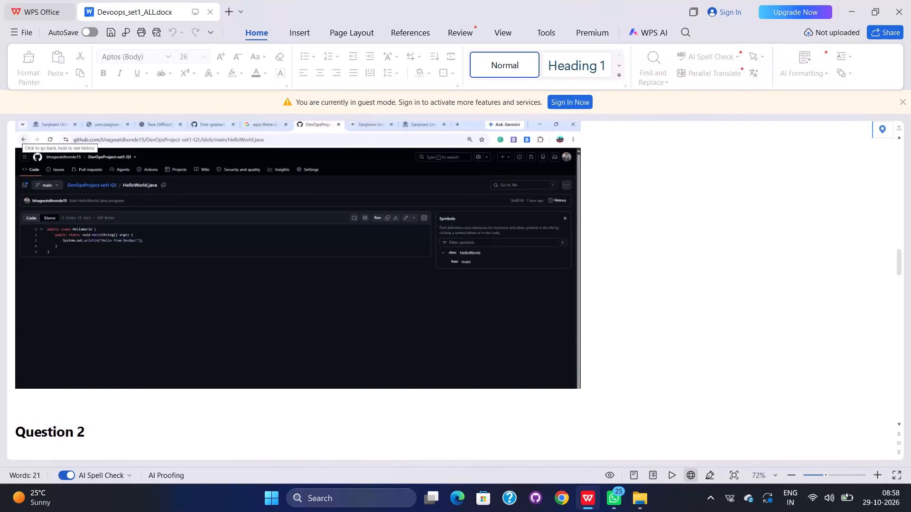
pyautogui.scroll(-1, 346, 264)
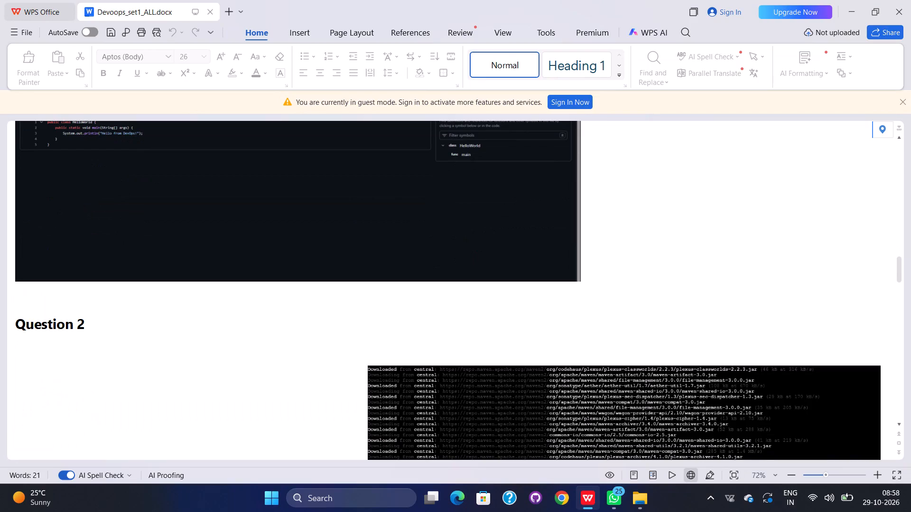
pyautogui.scroll(-3, 346, 264)
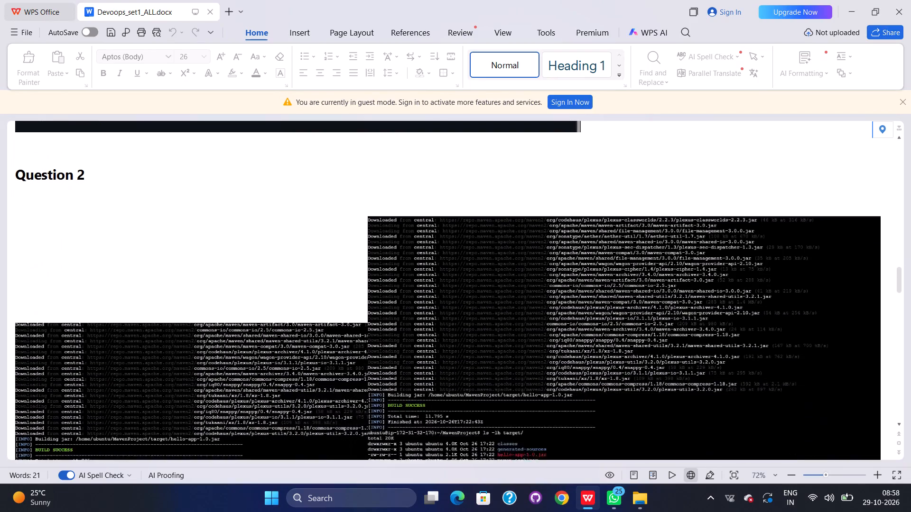
pyautogui.scroll(-3, 346, 264)
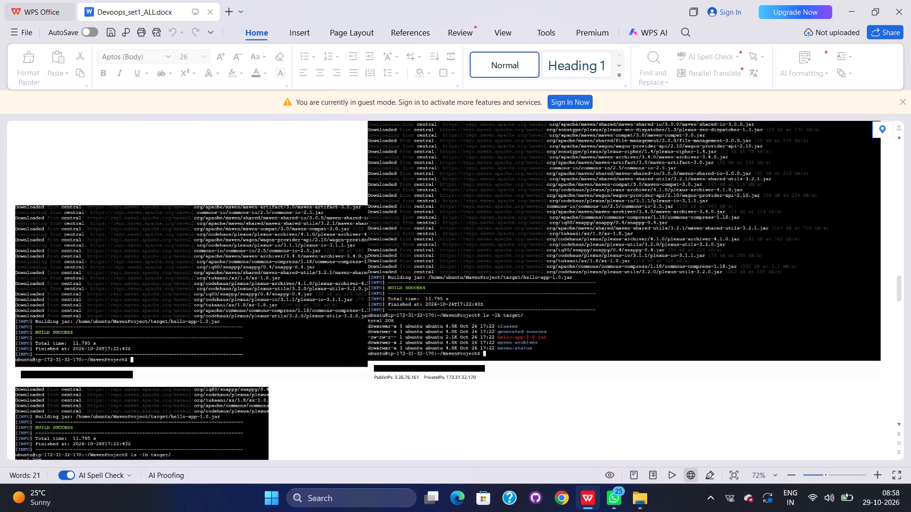
pyautogui.scroll(-2, 346, 264)
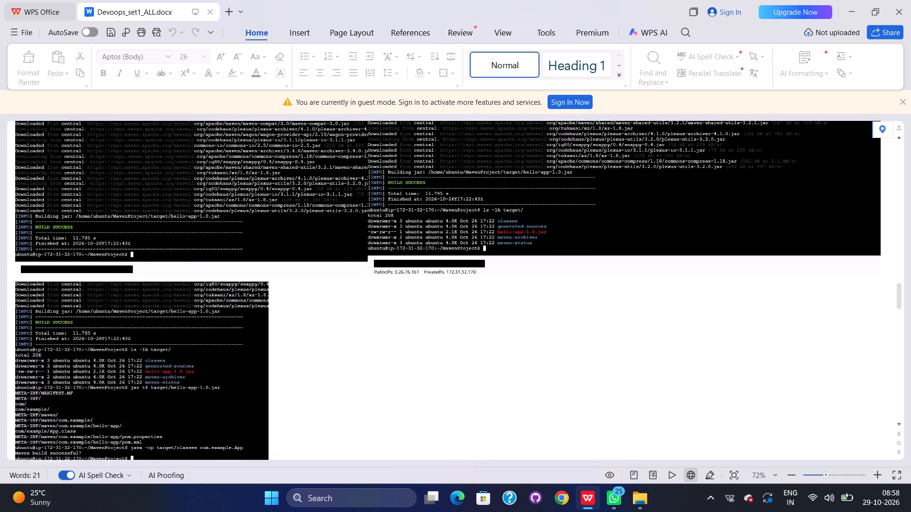
pyautogui.scroll(-6, 346, 264)
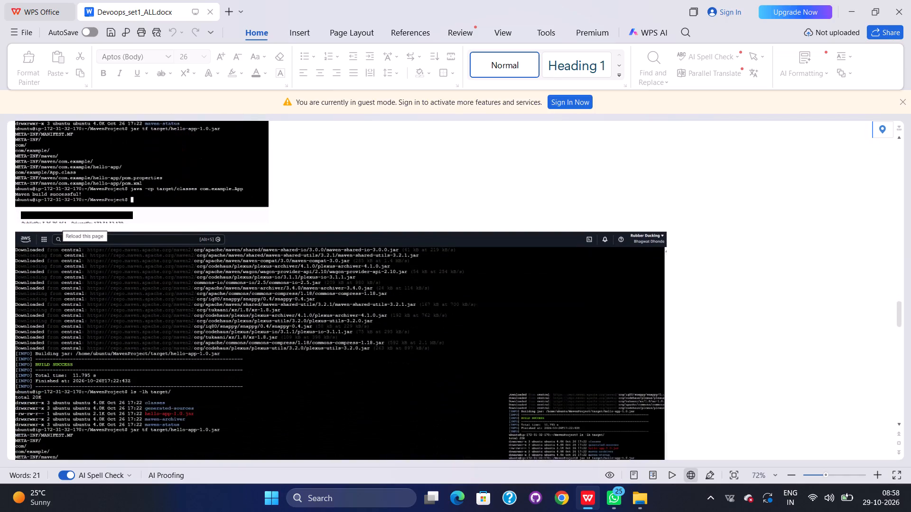
pyautogui.scroll(-4, 346, 264)
# Capture a rectangular screen snip of the smaller Question 2 Maven screenshot that ends at the prompt just after BUILD SUCCESS.
pyautogui.scroll(1, 346, 264)
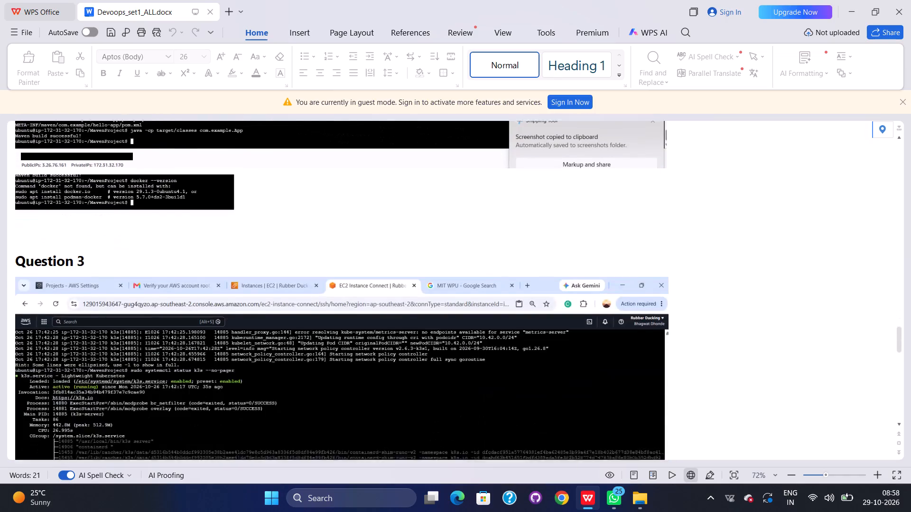
pyautogui.scroll(3, 346, 264)
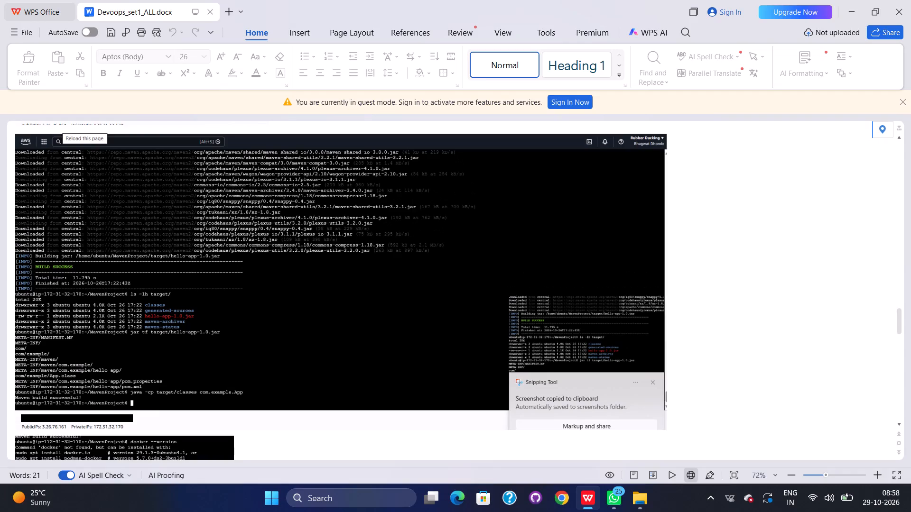
pyautogui.scroll(7, 346, 264)
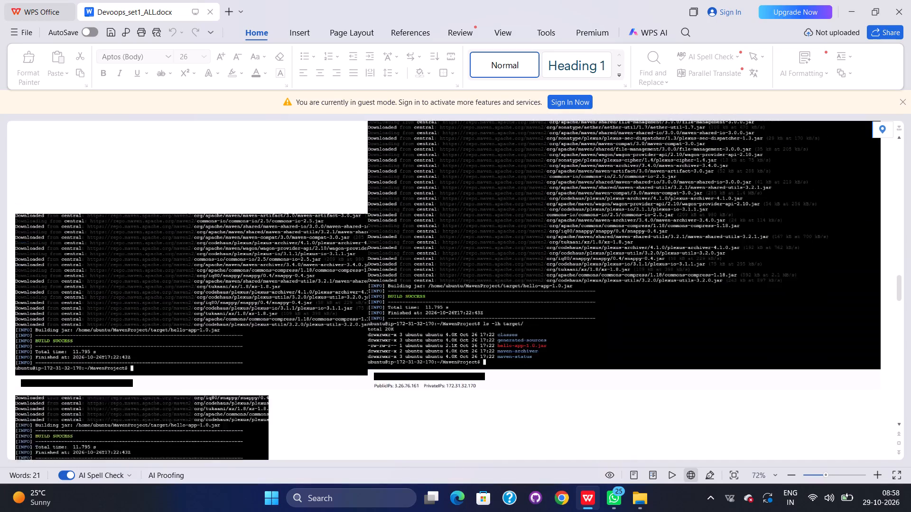
pyautogui.scroll(3, 346, 264)
pyautogui.scroll(-1, 346, 264)
pyautogui.press('Print')
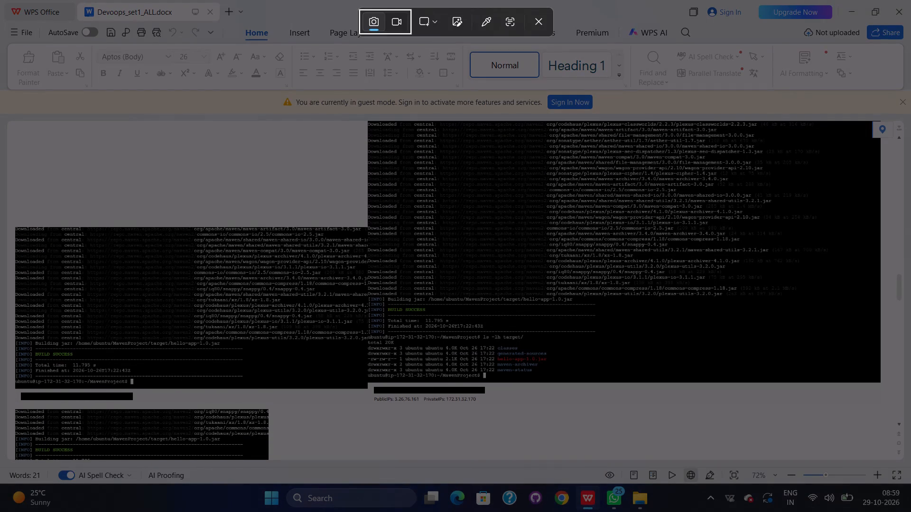
pyautogui.moveTo(15, 225); pyautogui.dragTo(344, 398)
pyautogui.hscroll(1, 190, 373)
pyautogui.hscroll(1, 319, 394)
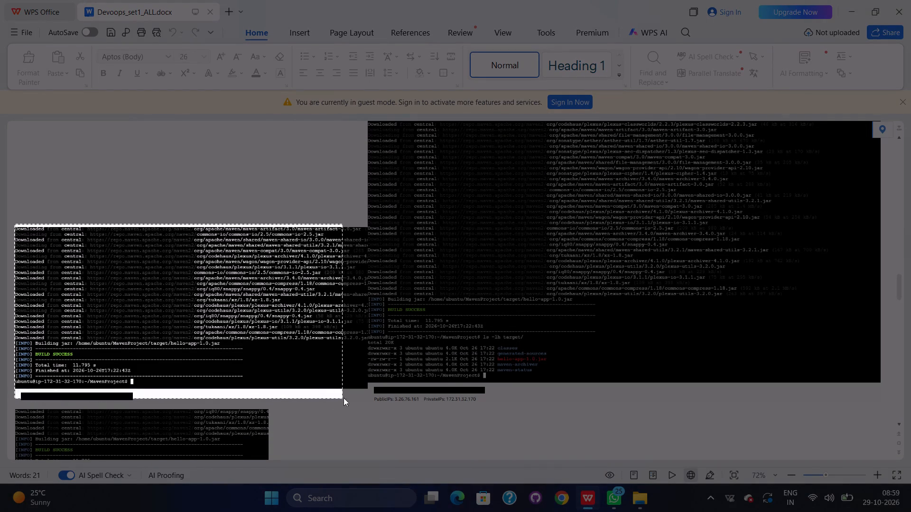
pyautogui.moveTo(344, 398); pyautogui.dragTo(367, 401)
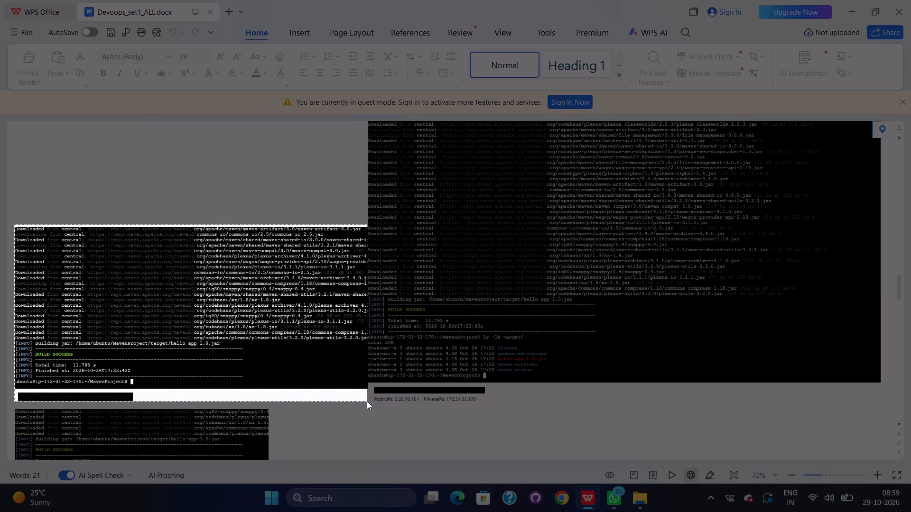
pyautogui.moveTo(367, 401); pyautogui.dragTo(366, 400)
# Capture a rectangular screen snip of the wide Question 2 Maven screenshot ending with the ls -lh target/ listing.
pyautogui.press('Print')
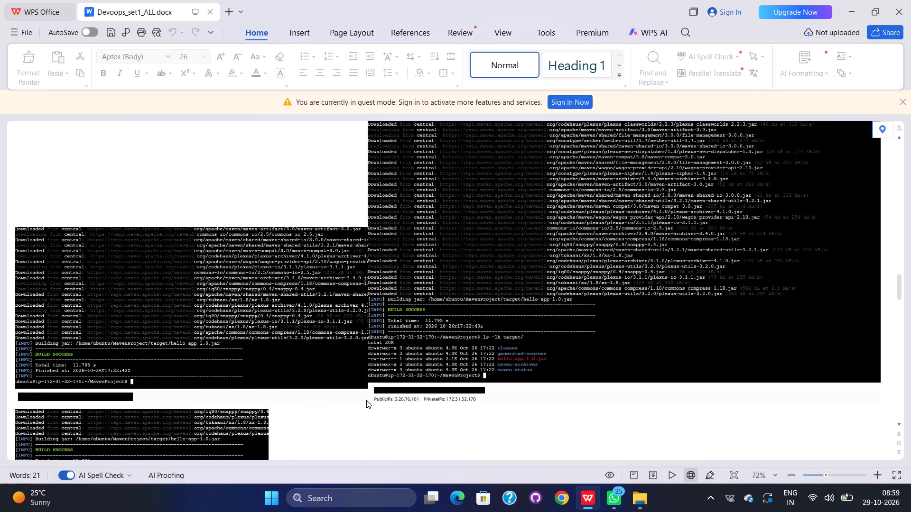
pyautogui.scroll(1, 473, 162)
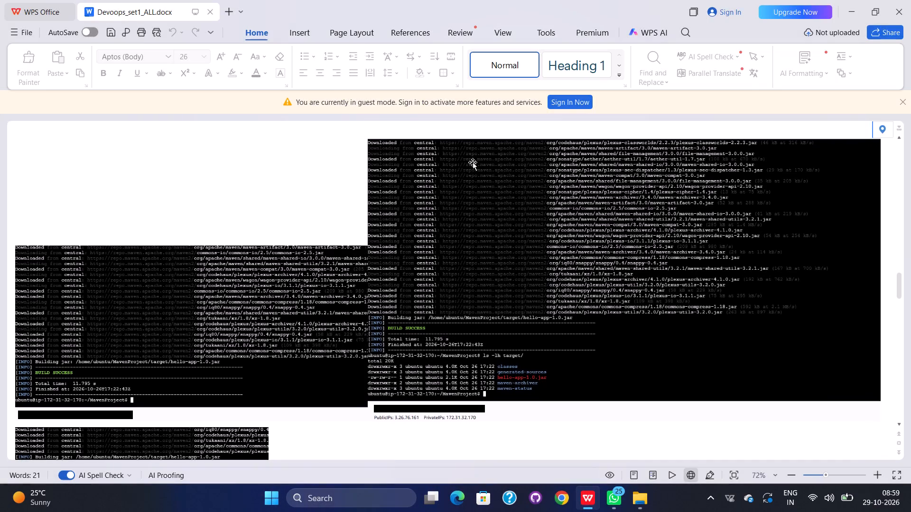
pyautogui.press('Print')
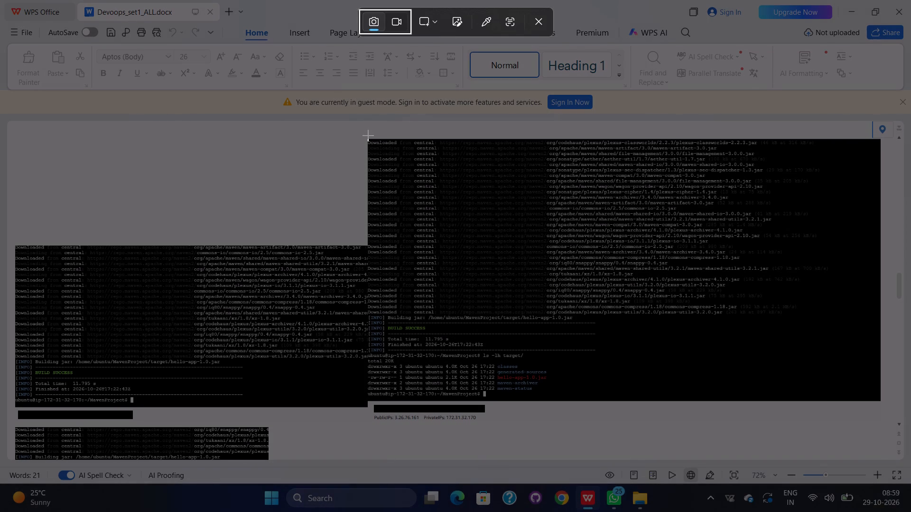
pyautogui.moveTo(368, 136); pyautogui.dragTo(870, 446)
pyautogui.hscroll(2, 508, 290)
pyautogui.hscroll(1, 864, 446)
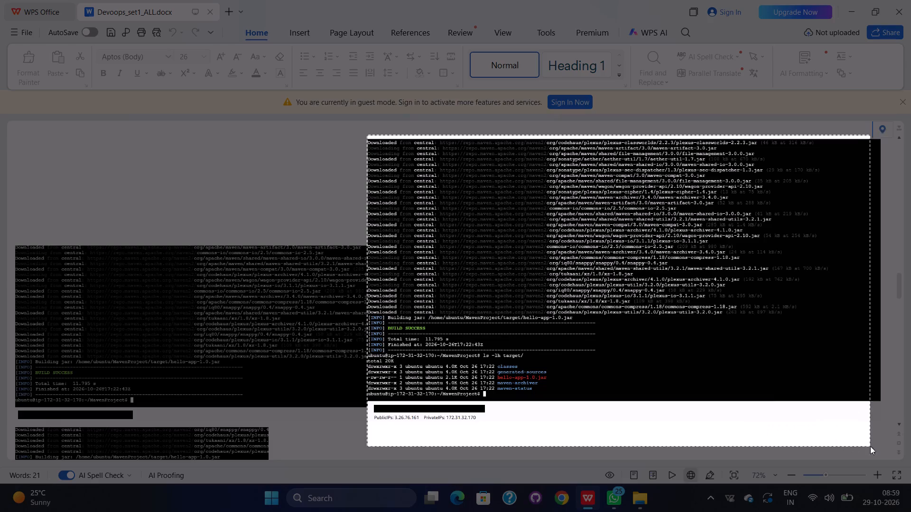
pyautogui.hscroll(1, 870, 446)
pyautogui.moveTo(870, 446); pyautogui.dragTo(883, 422)
# Capture a rectangular screen snip of the narrow terminal screenshot showing the jar tf listing and the java -cp run of com.example.App.
pyautogui.scroll(-4, 385, 393)
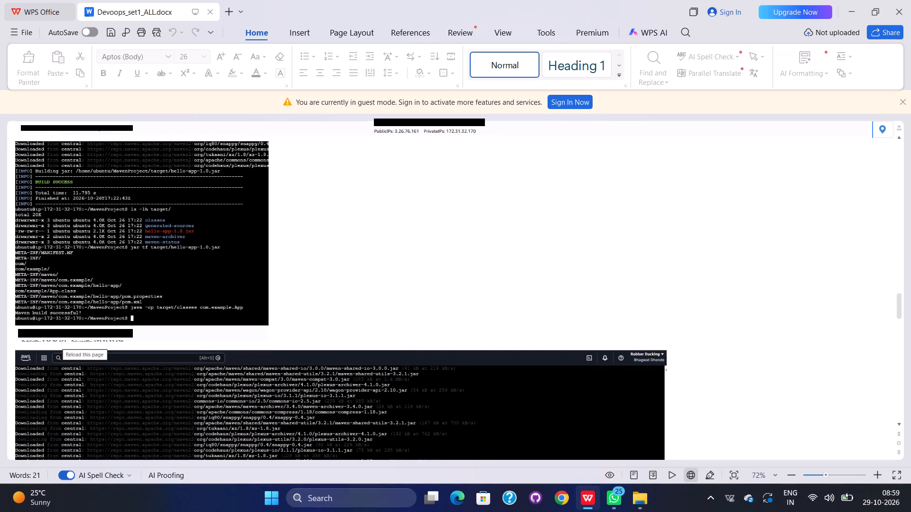
pyautogui.press('Print')
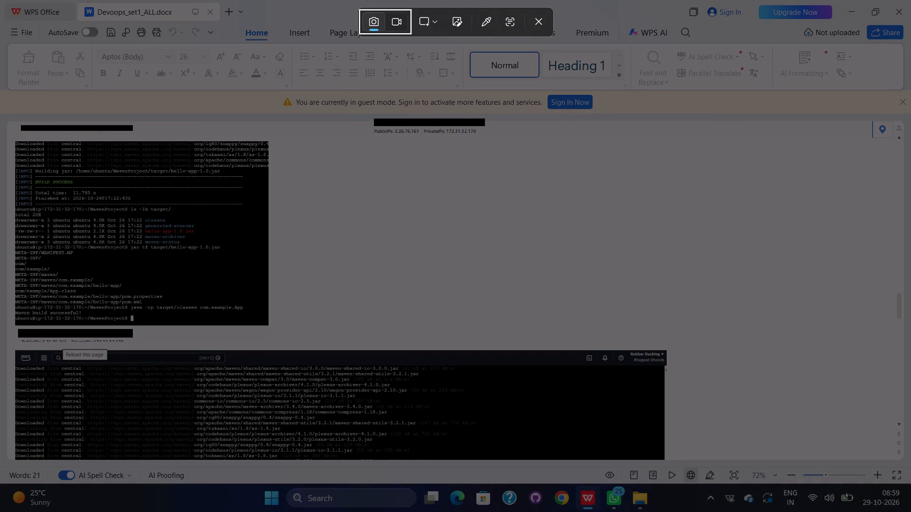
pyautogui.moveTo(16, 136); pyautogui.dragTo(283, 338)
pyautogui.hscroll(1, 207, 363)
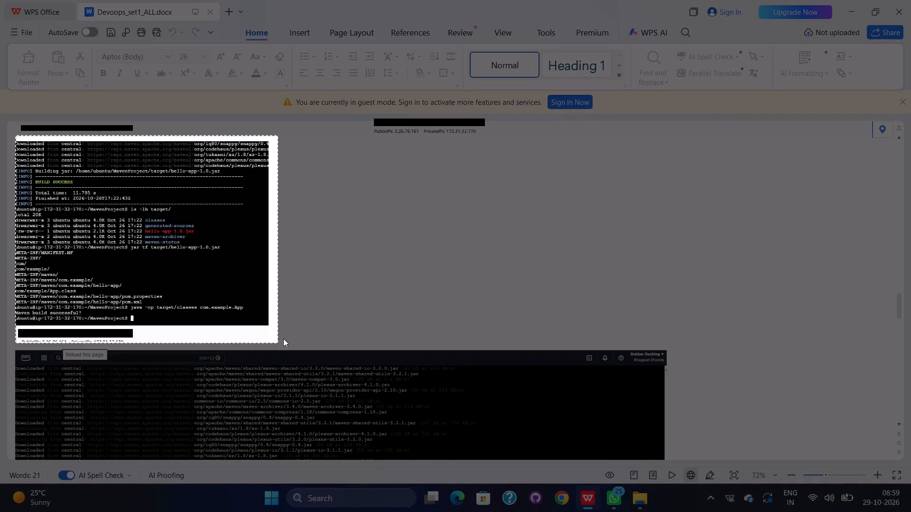
pyautogui.moveTo(283, 338); pyautogui.dragTo(270, 337)
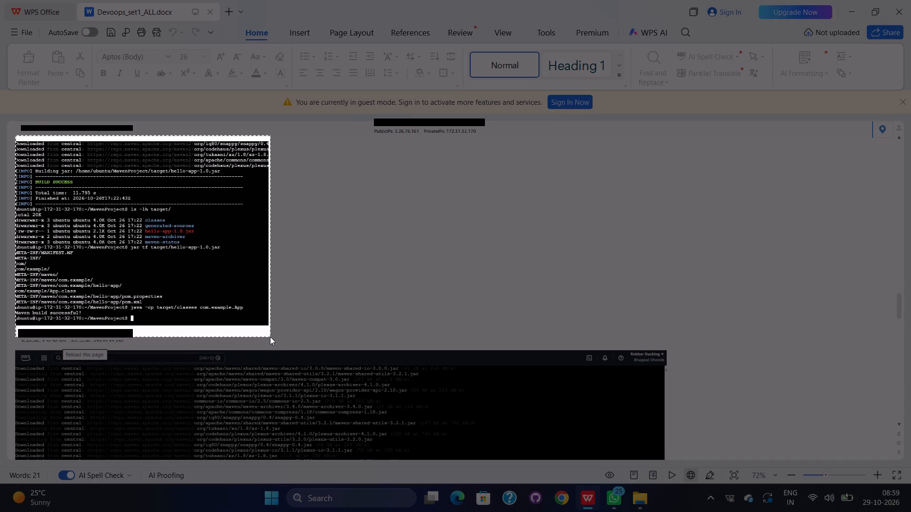
pyautogui.moveTo(270, 337); pyautogui.dragTo(272, 341)
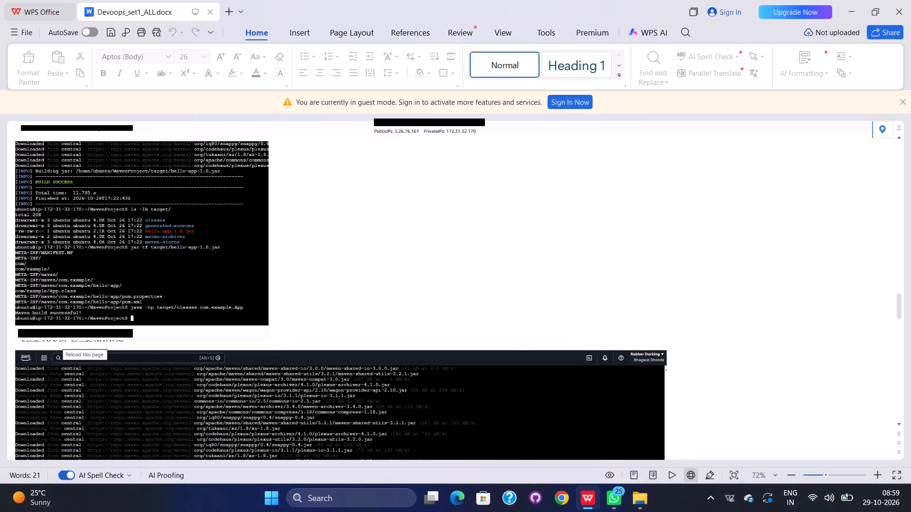
# Capture a rectangular screen snip of the full AWS console Maven screenshot, including its header bar and the Snipping Tool notification.
pyautogui.scroll(-5, 237, 354)
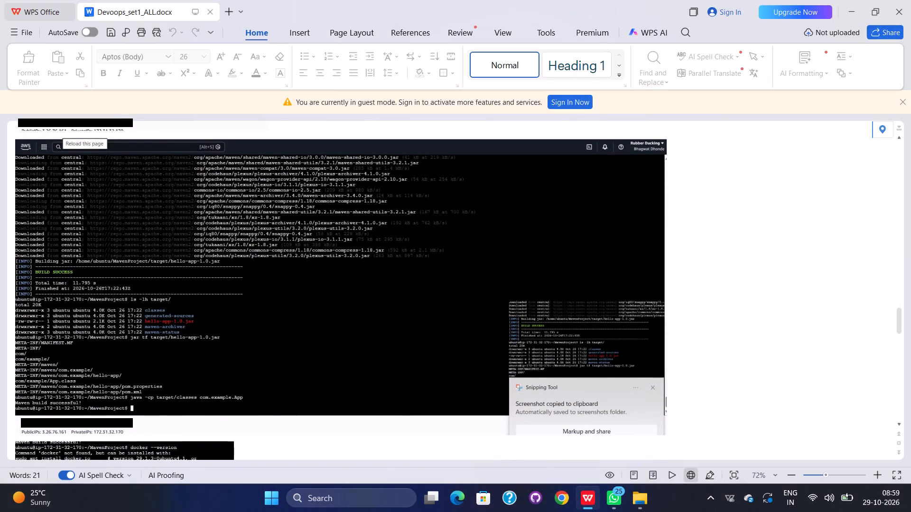
pyautogui.scroll(-1, 237, 354)
pyautogui.press('Print')
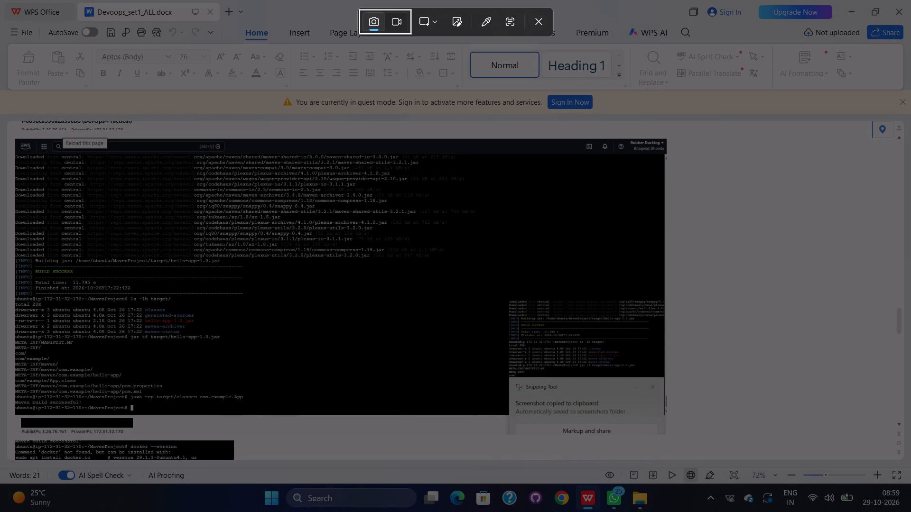
pyautogui.moveTo(14, 136); pyautogui.dragTo(210, 297)
pyautogui.hscroll(1, 173, 282)
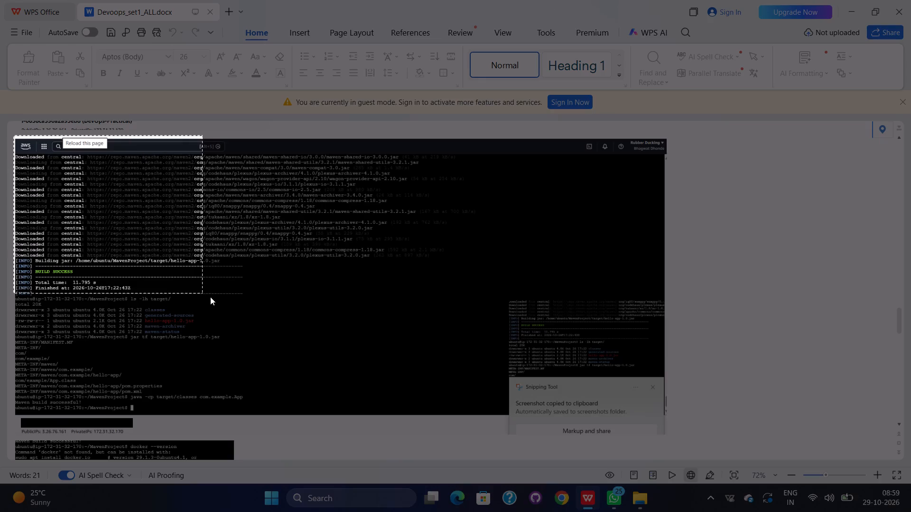
pyautogui.hscroll(1, 210, 297)
pyautogui.moveTo(210, 297); pyautogui.dragTo(646, 429)
pyautogui.hscroll(1, 605, 421)
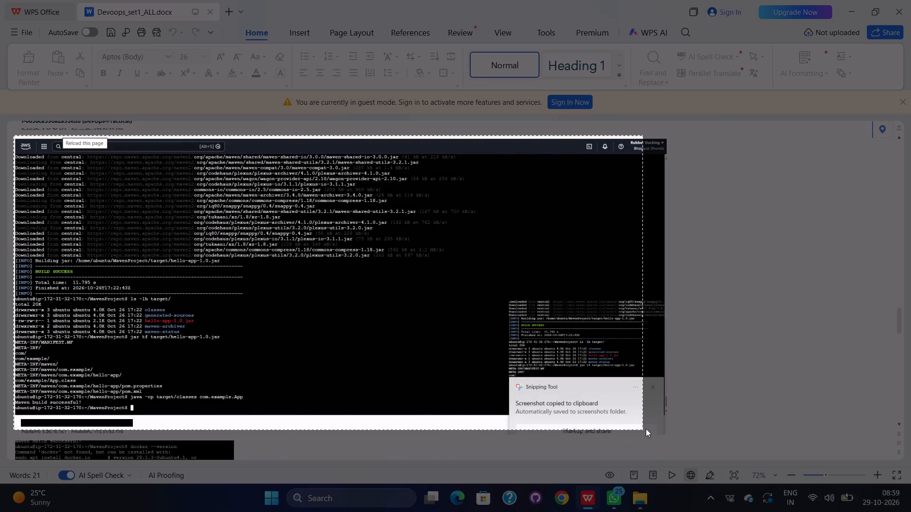
pyautogui.moveTo(646, 429); pyautogui.dragTo(670, 438)
# Capture a rectangular screen snip of the small docker --version terminal screenshot above the Question 3 heading.
pyautogui.scroll(-1, 503, 385)
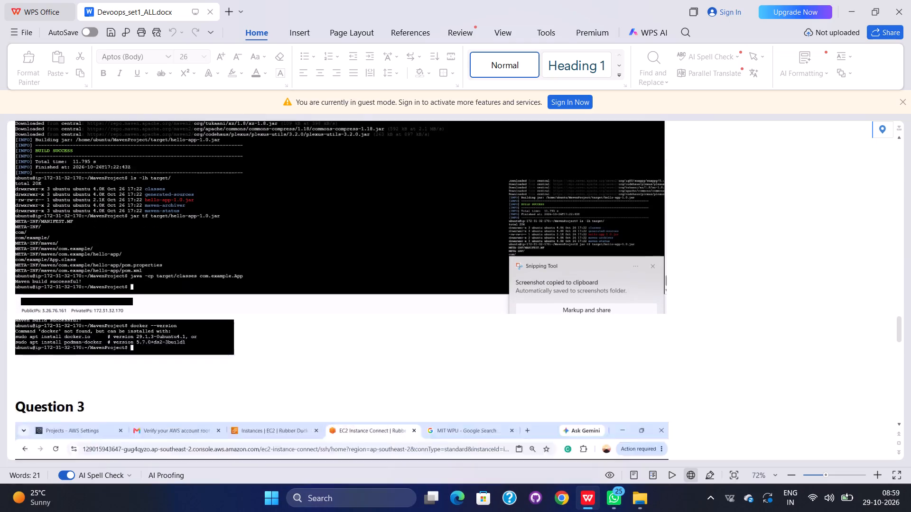
pyautogui.scroll(-2, 503, 385)
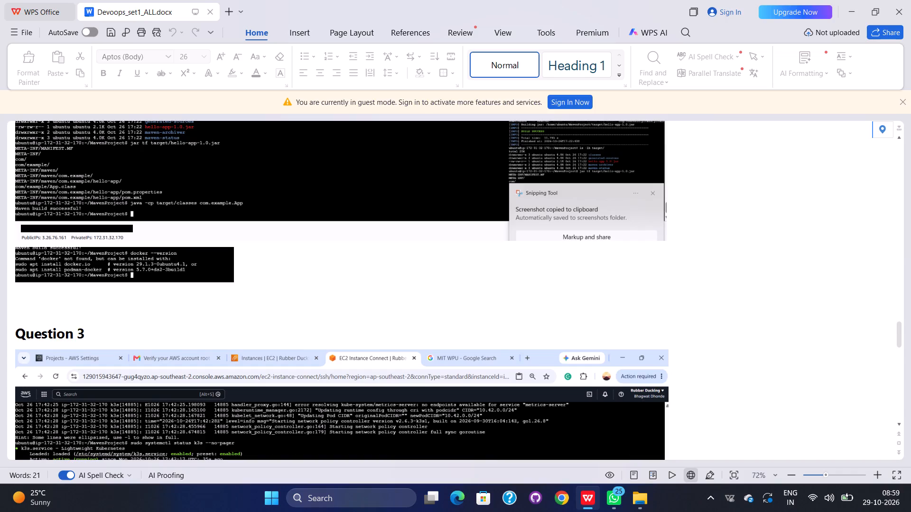
pyautogui.press('Print')
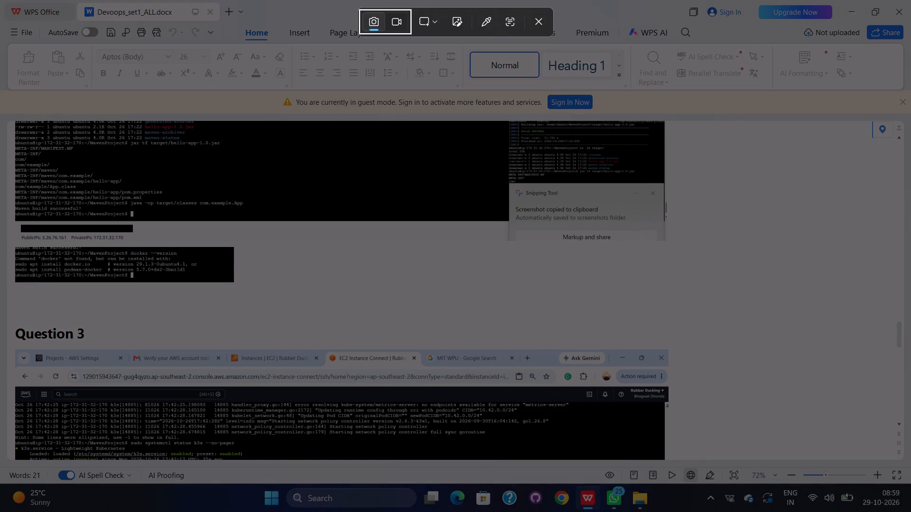
pyautogui.moveTo(16, 243); pyautogui.dragTo(243, 288)
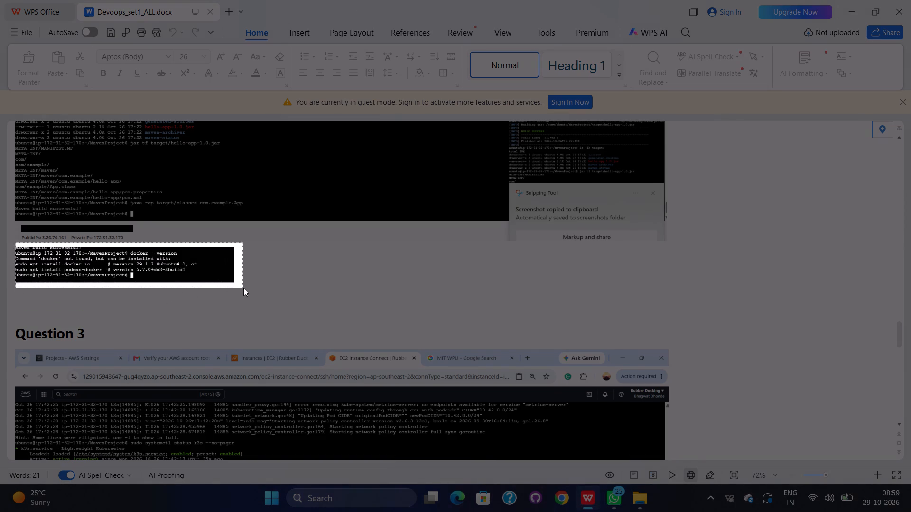
pyautogui.moveTo(243, 288); pyautogui.dragTo(236, 288)
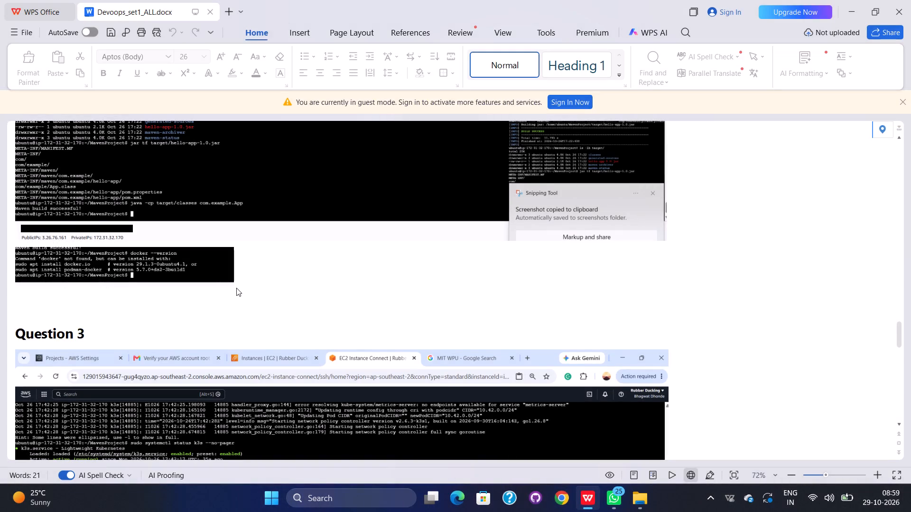
# Capture a rectangular screen snip of the first Question 3 screenshot, from the AWS console header through the k3s status and kubectl get nodes output.
pyautogui.scroll(-3, 236, 288)
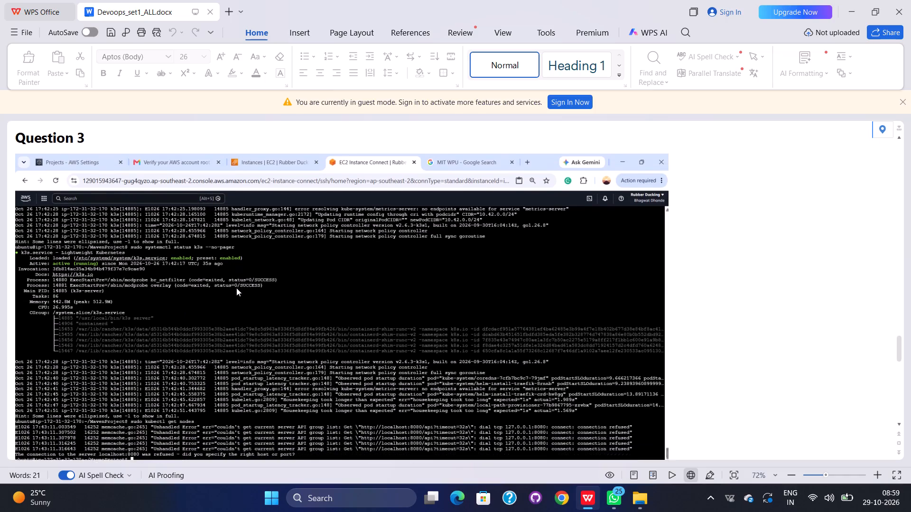
pyautogui.scroll(-2, 236, 288)
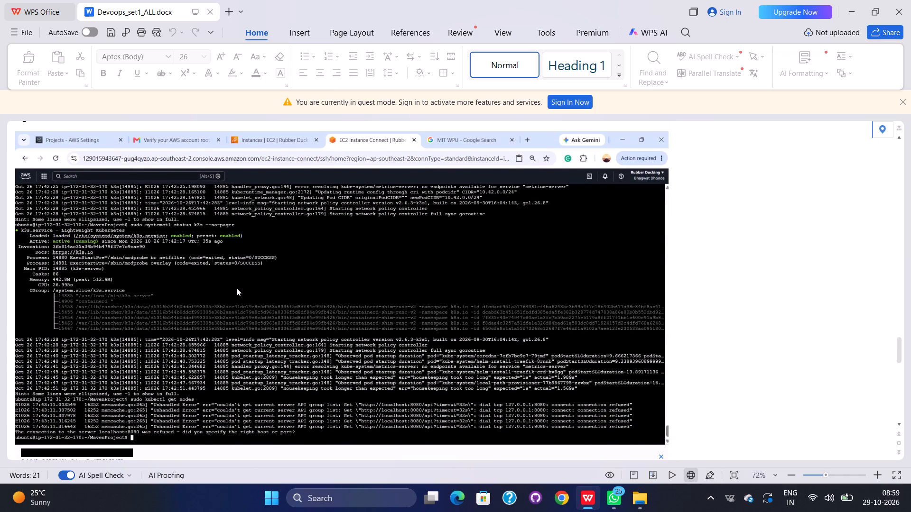
pyautogui.press('Print')
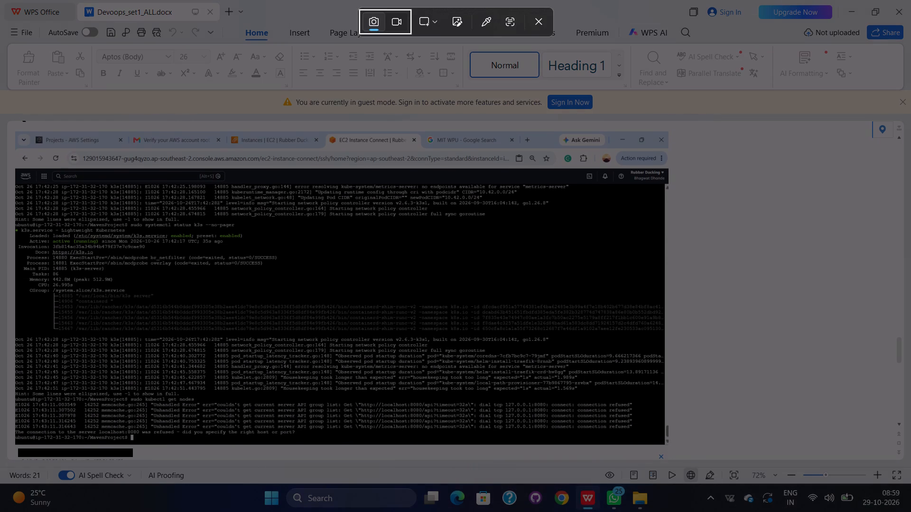
pyautogui.moveTo(16, 157); pyautogui.dragTo(571, 447)
pyautogui.hscroll(1, 295, 356)
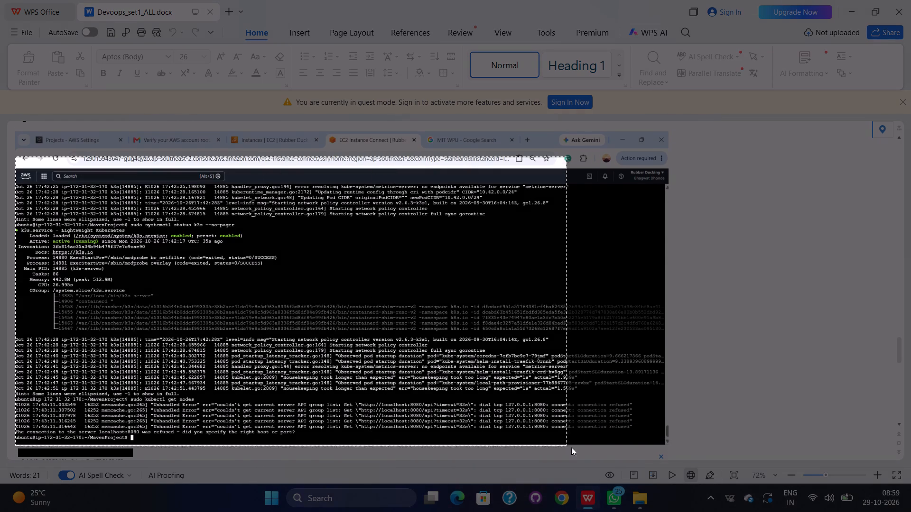
pyautogui.moveTo(571, 447); pyautogui.dragTo(667, 459)
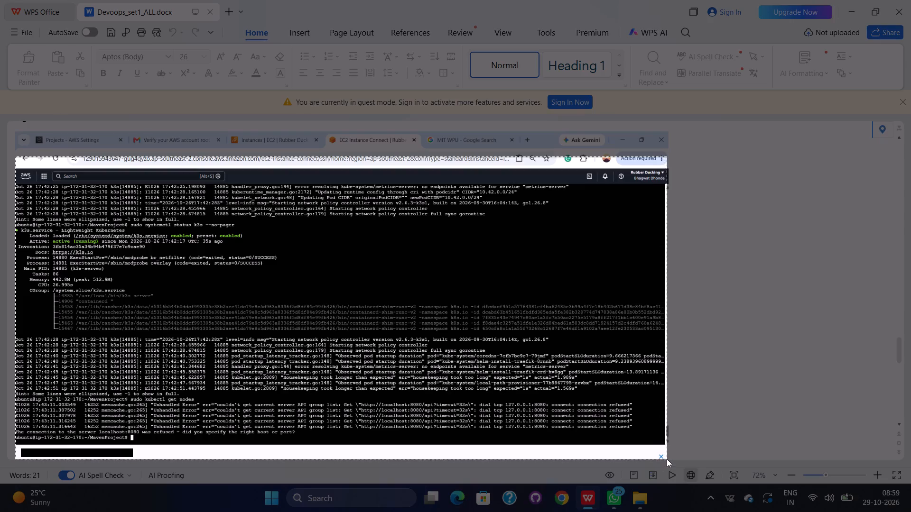
pyautogui.moveTo(667, 459); pyautogui.dragTo(667, 459)
# Capture a rectangular screen snip of the terminal screenshot showing the docker save, kubectl get pods -o wide and kubectl logs hello-pod commands.
pyautogui.scroll(-3, 481, 321)
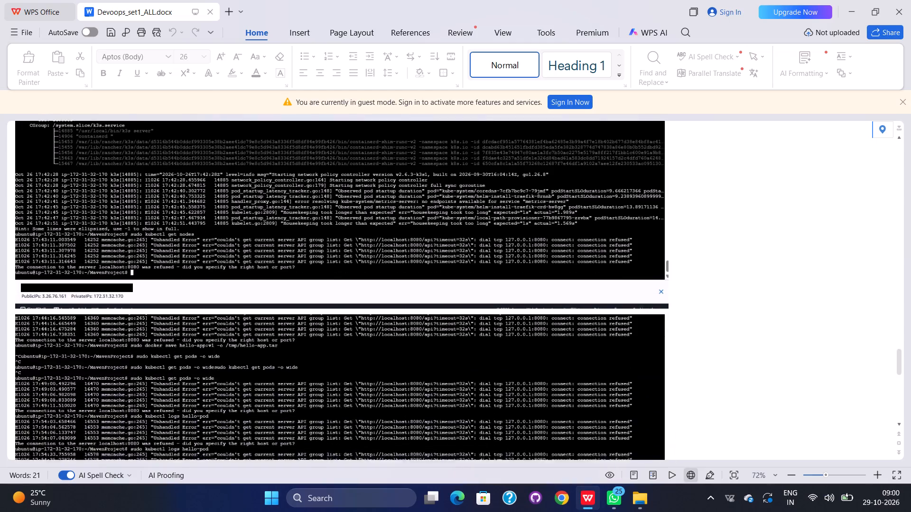
pyautogui.scroll(-2, 481, 321)
pyautogui.press('Print')
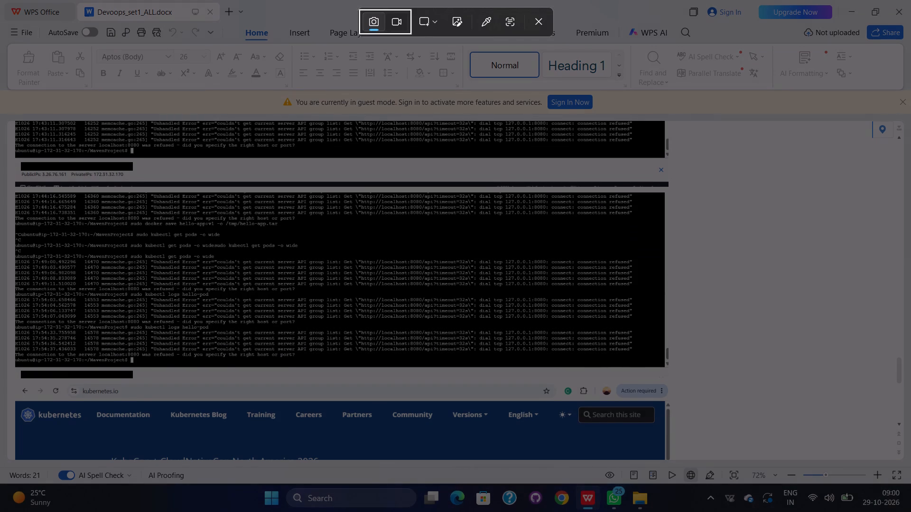
pyautogui.moveTo(16, 186); pyautogui.dragTo(123, 227)
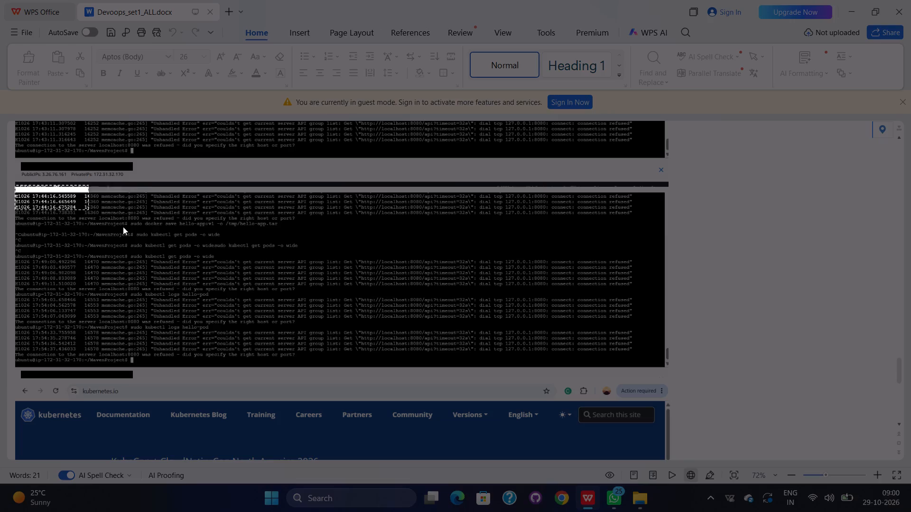
pyautogui.moveTo(123, 227); pyautogui.dragTo(651, 379)
pyautogui.hscroll(3, 267, 316)
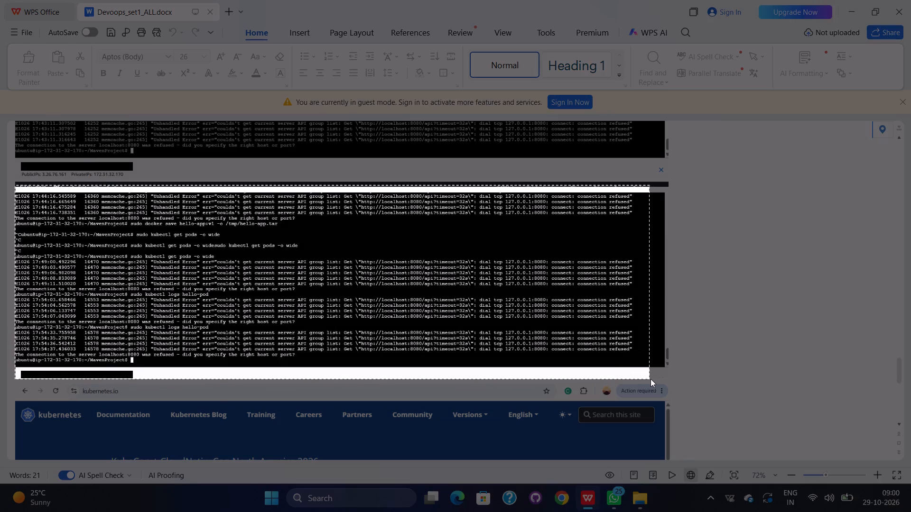
pyautogui.moveTo(651, 379); pyautogui.dragTo(674, 383)
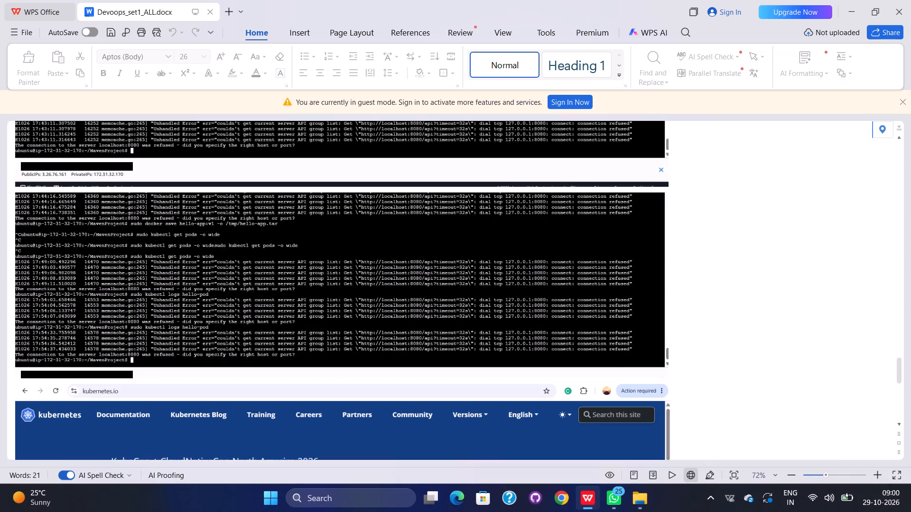
# Capture a rectangular screen snip of the kubernetes.io homepage screenshot, from its blue navigation header down to the taskbar.
pyautogui.scroll(-5, 491, 343)
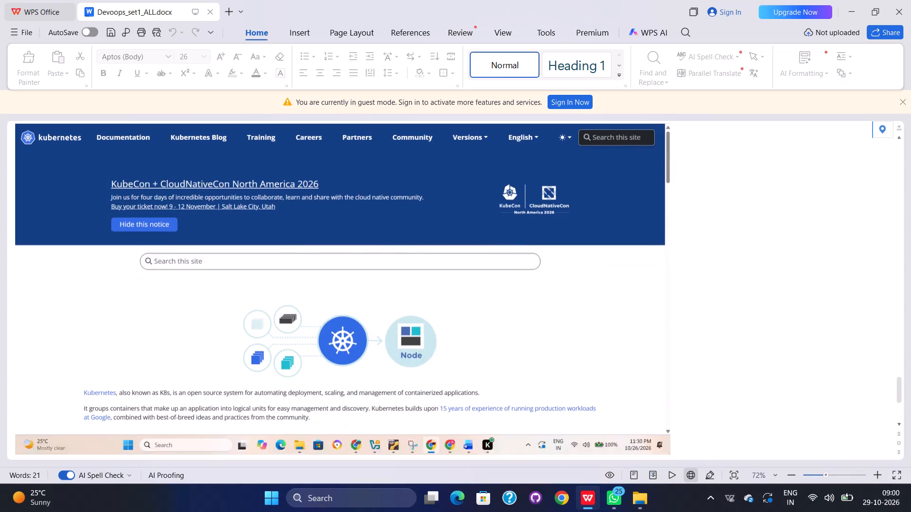
pyautogui.press('Print')
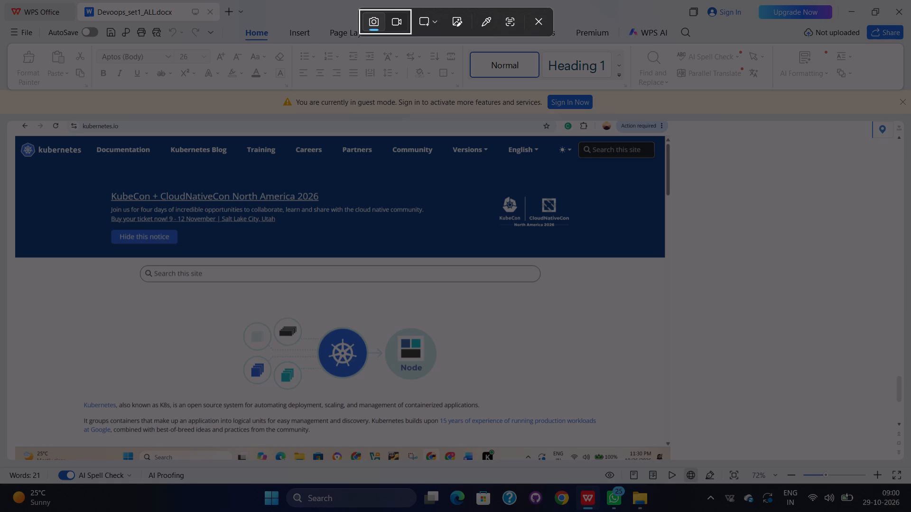
pyautogui.moveTo(15, 133); pyautogui.dragTo(736, 474)
pyautogui.hscroll(4, 338, 365)
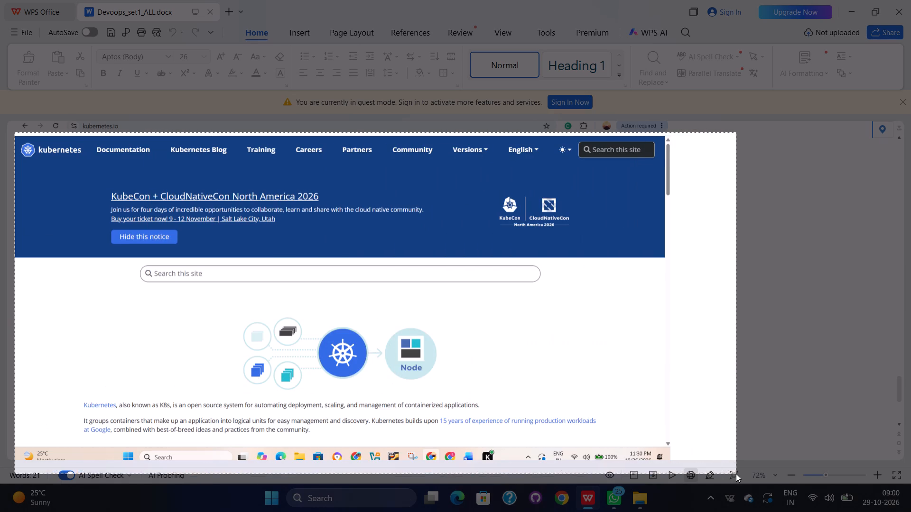
pyautogui.moveTo(736, 474); pyautogui.dragTo(671, 462)
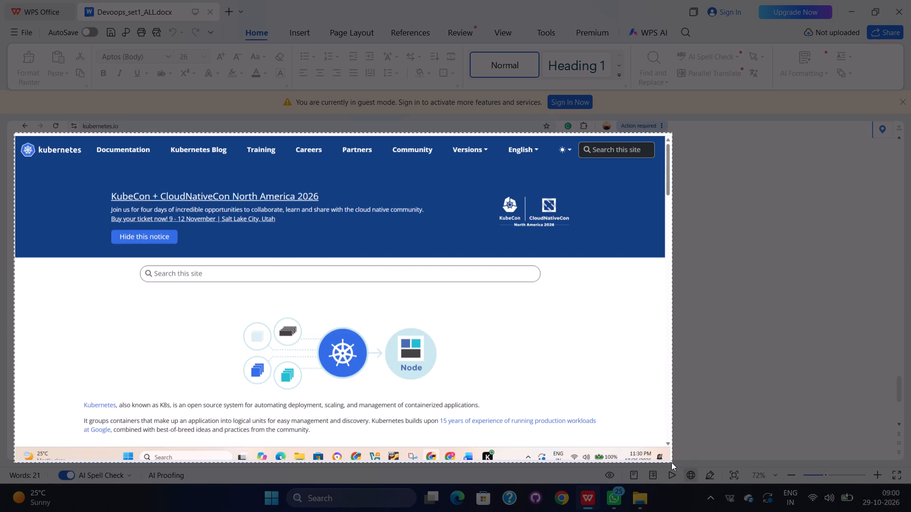
pyautogui.moveTo(671, 462); pyautogui.dragTo(666, 461)
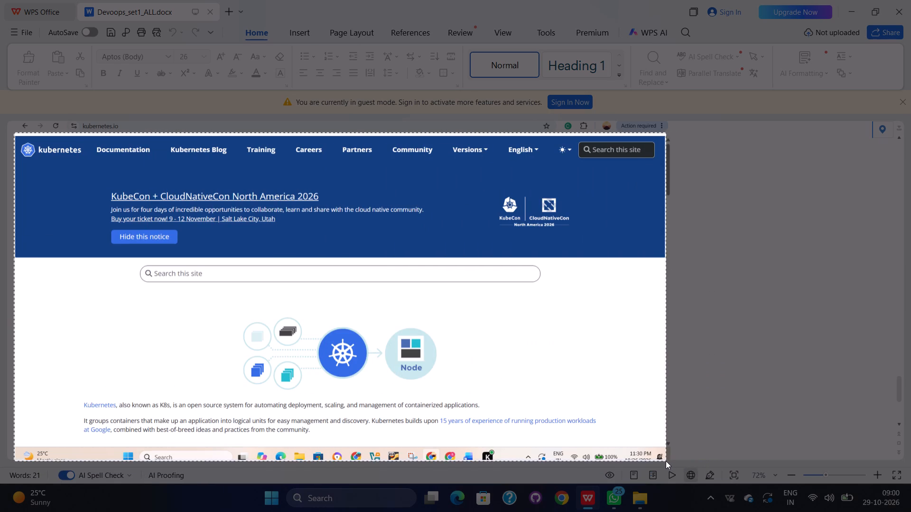
pyautogui.moveTo(666, 461); pyautogui.dragTo(667, 461)
# Capture a rectangular screen snip of the last terminal screenshot, with the k3s.yaml get nodes command, above the ALL Task completed heading.
pyautogui.scroll(-3, 498, 377)
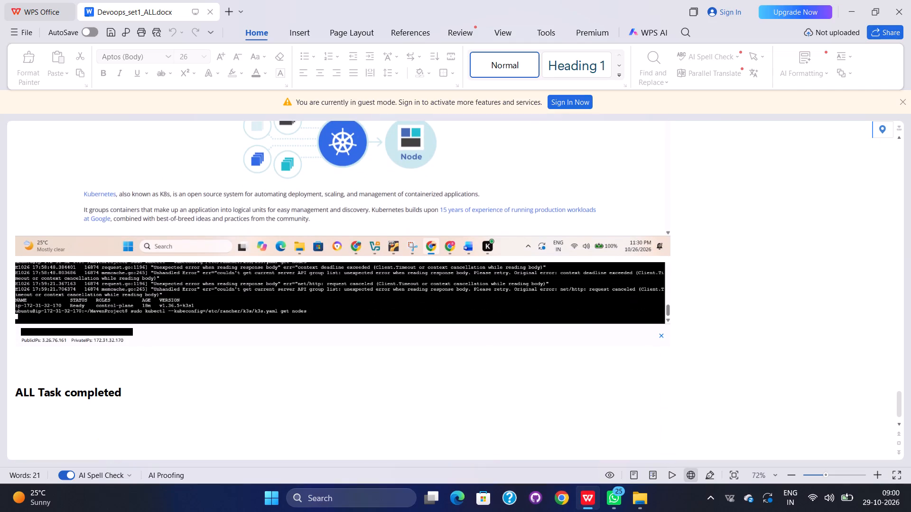
pyautogui.scroll(-1, 498, 377)
pyautogui.press('Print')
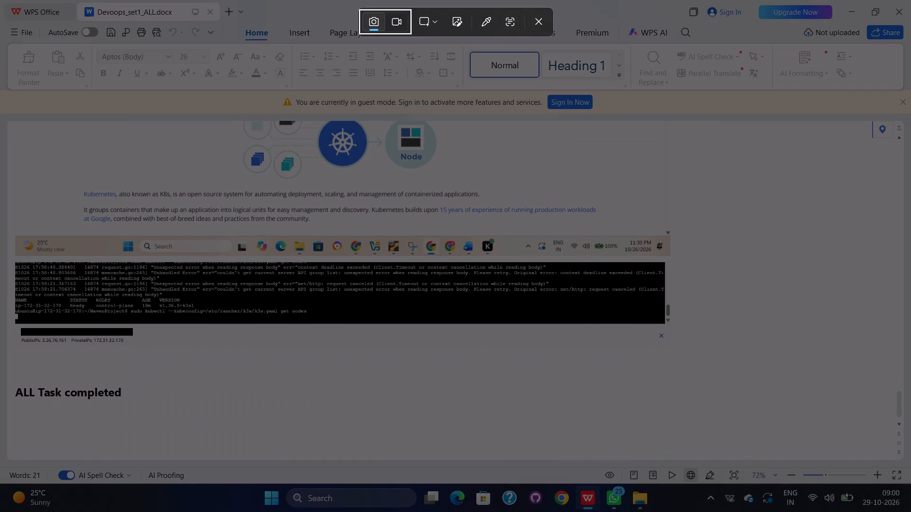
pyautogui.moveTo(15, 261); pyautogui.dragTo(364, 313)
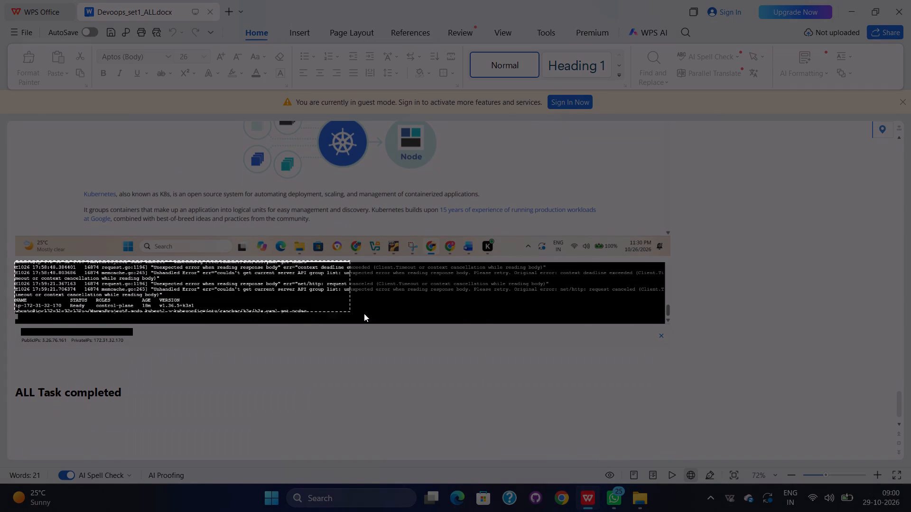
pyautogui.moveTo(364, 313); pyautogui.dragTo(674, 352)
pyautogui.hscroll(1, 520, 420)
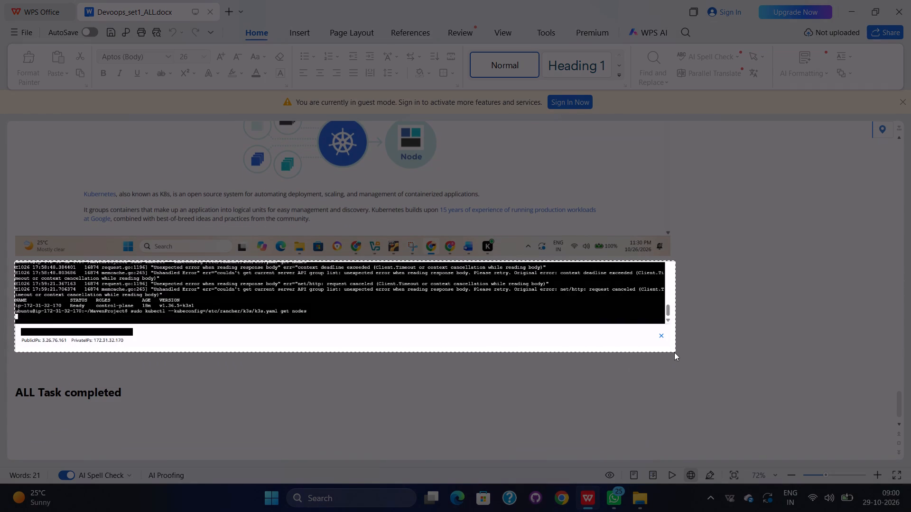
pyautogui.moveTo(674, 352); pyautogui.dragTo(674, 347)
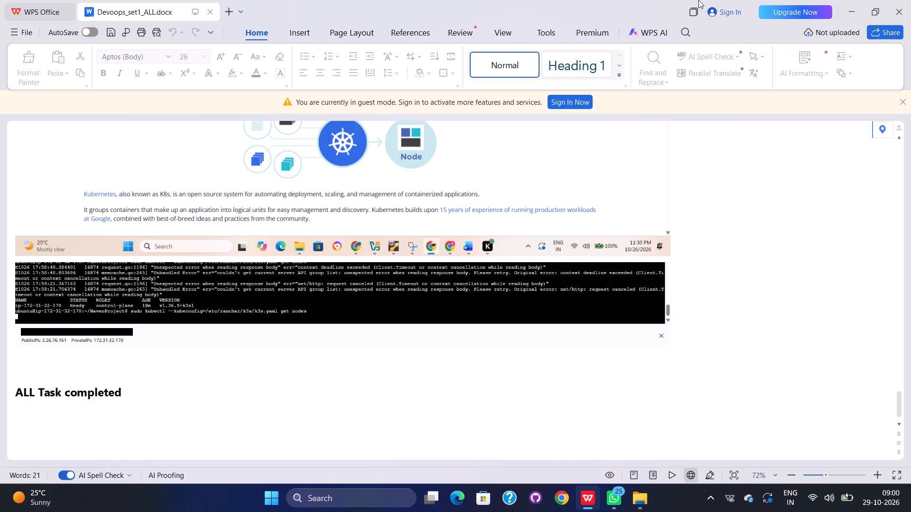
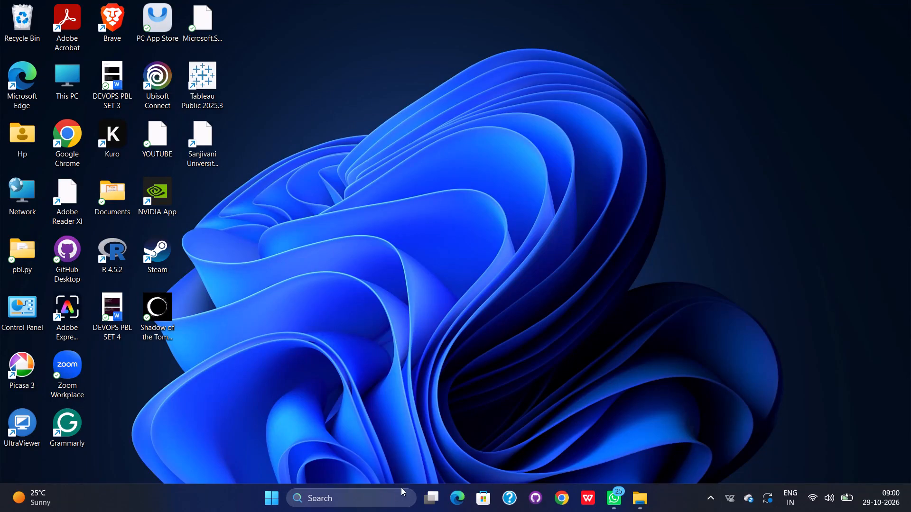
# Open Microsoft Word and create a new blank document.
pyautogui.click(363, 495)
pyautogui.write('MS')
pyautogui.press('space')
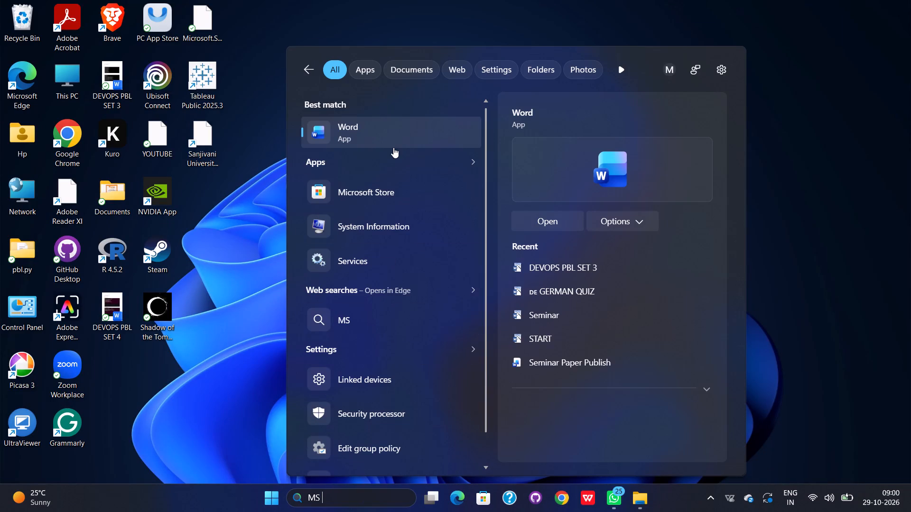
pyautogui.click(393, 140)
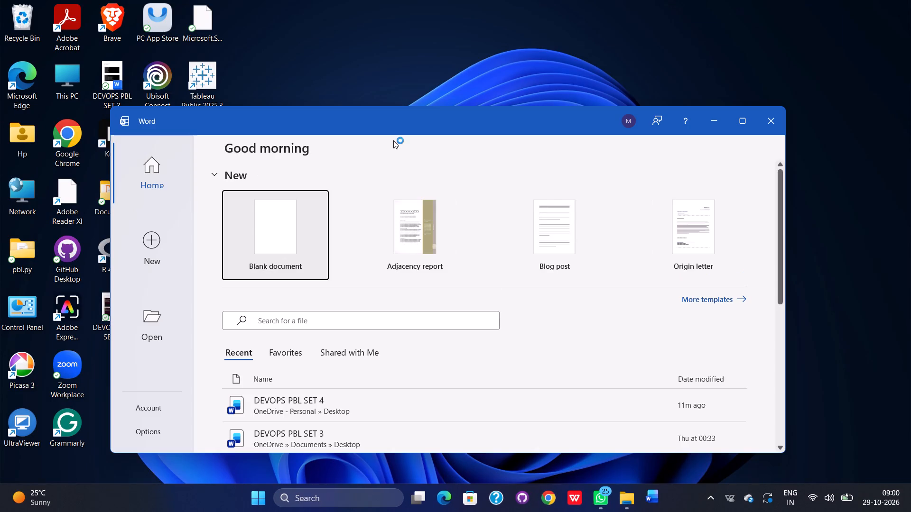
pyautogui.click(313, 201)
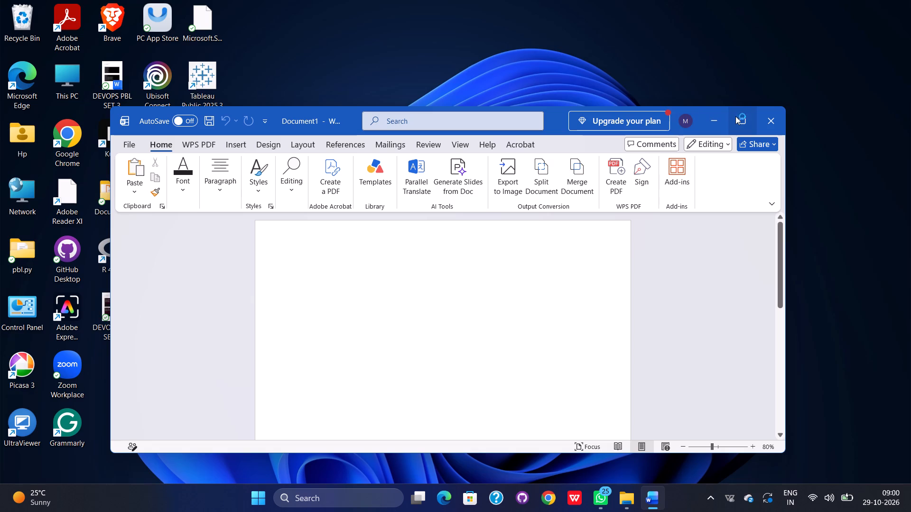
# Arrange Word side by side with the Screenshots folder, with Word about two thirds wide, and bring the 2026-10-29 screenshots into view.
pyautogui.click(739, 116)
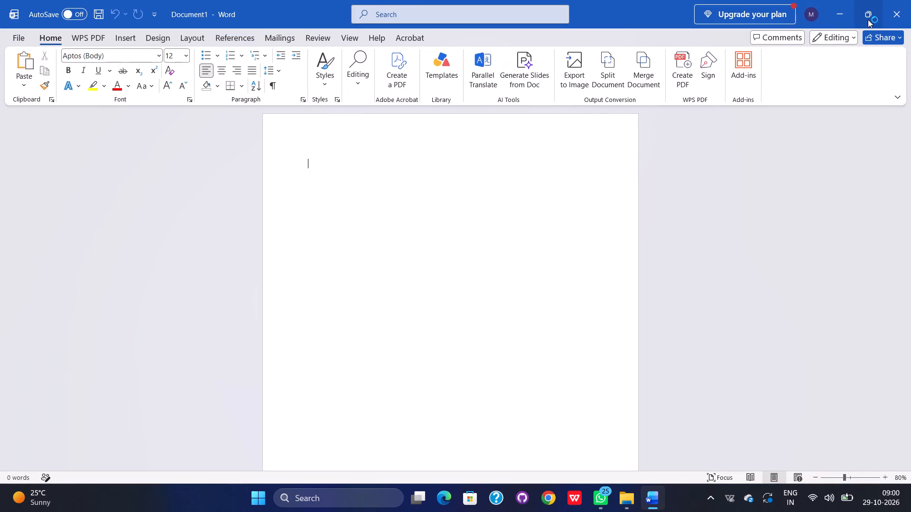
pyautogui.click(825, 59)
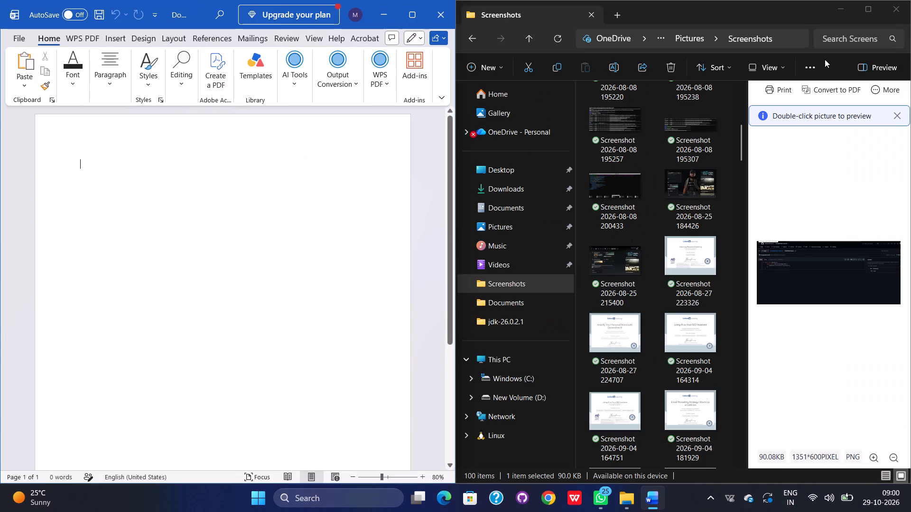
pyautogui.moveTo(455, 392); pyautogui.dragTo(550, 384)
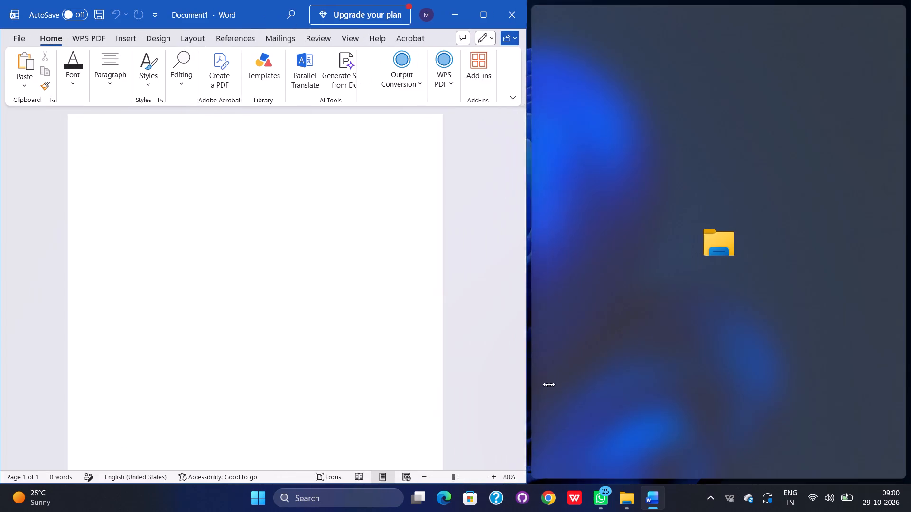
pyautogui.moveTo(550, 384); pyautogui.dragTo(592, 381)
pyautogui.scroll(-12, 766, 367)
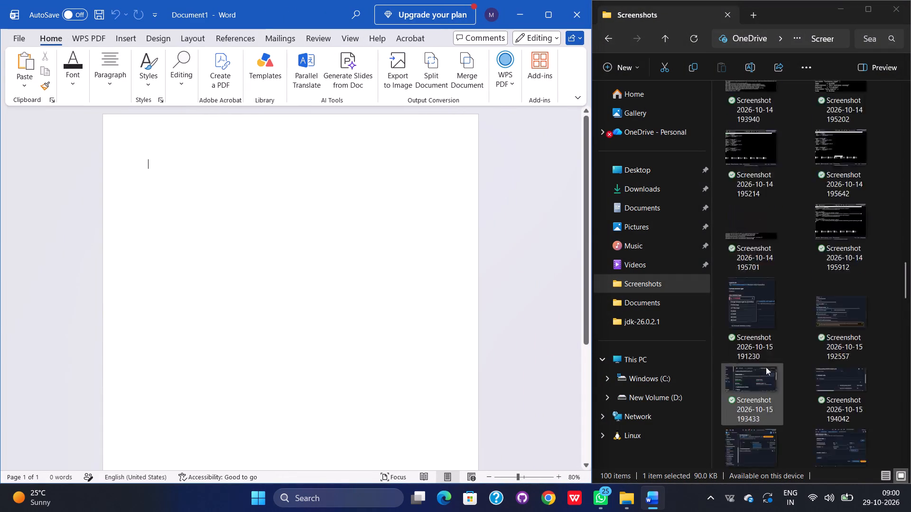
pyautogui.scroll(-4, 766, 367)
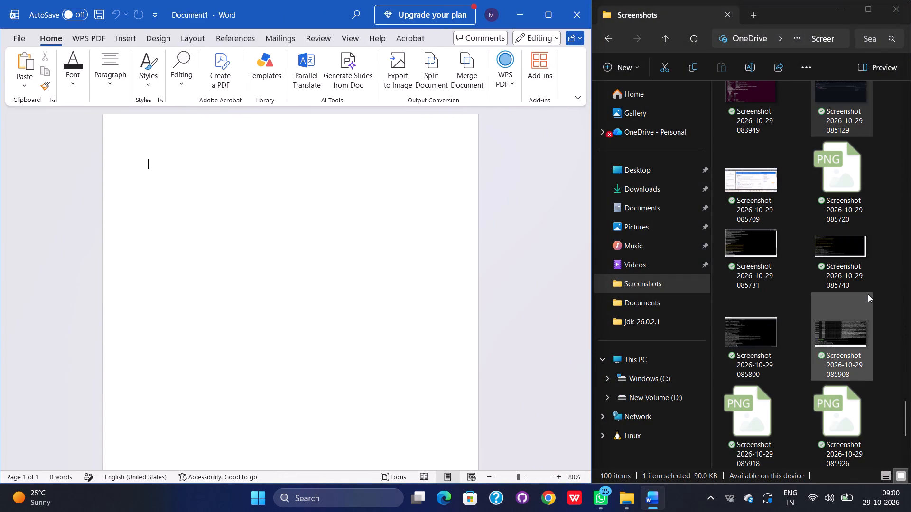
pyautogui.scroll(2, 828, 311)
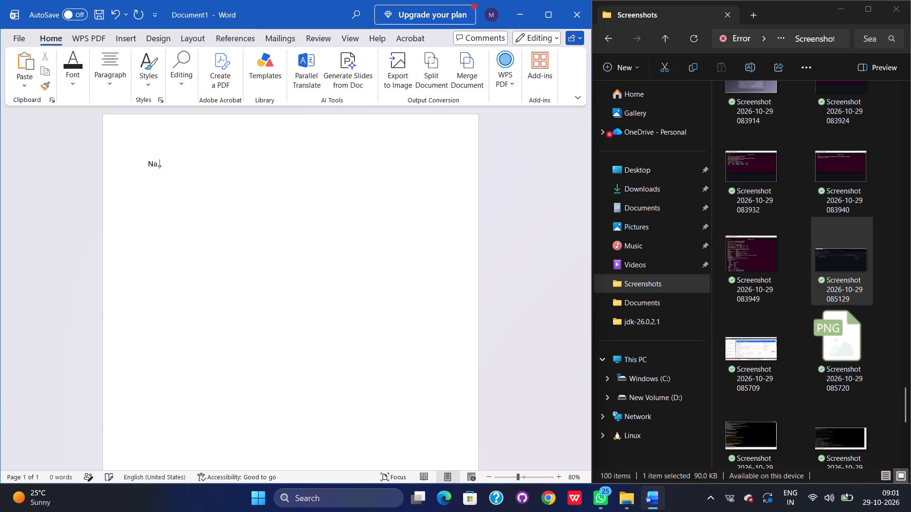
# Enter the student's name and PRN on two separate lines, labelled "Name-" and "Prn-".
pyautogui.press('BackSpace')
pyautogui.press('BackSpace')
pyautogui.press('BackSpace')
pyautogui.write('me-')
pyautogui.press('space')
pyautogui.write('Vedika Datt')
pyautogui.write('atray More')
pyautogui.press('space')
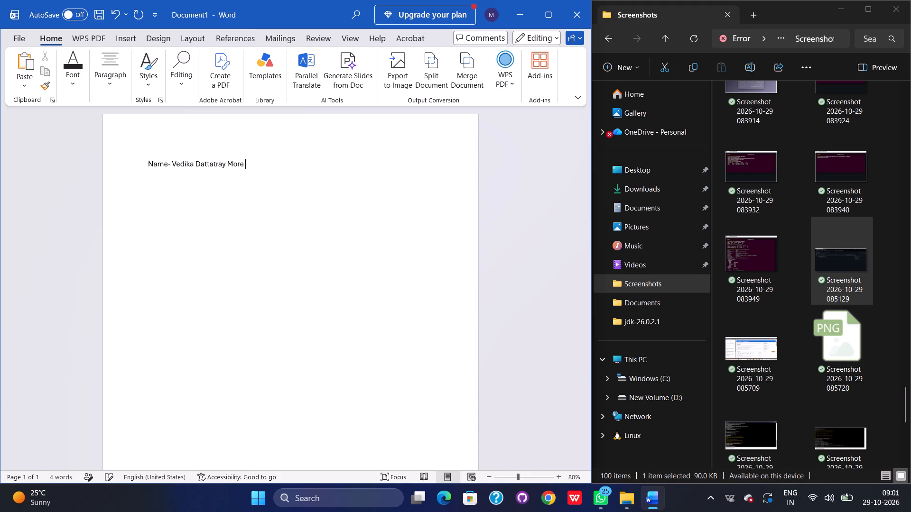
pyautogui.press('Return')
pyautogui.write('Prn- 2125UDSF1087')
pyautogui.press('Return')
# Add the question label "Q1.)" after a blank line below the student details.
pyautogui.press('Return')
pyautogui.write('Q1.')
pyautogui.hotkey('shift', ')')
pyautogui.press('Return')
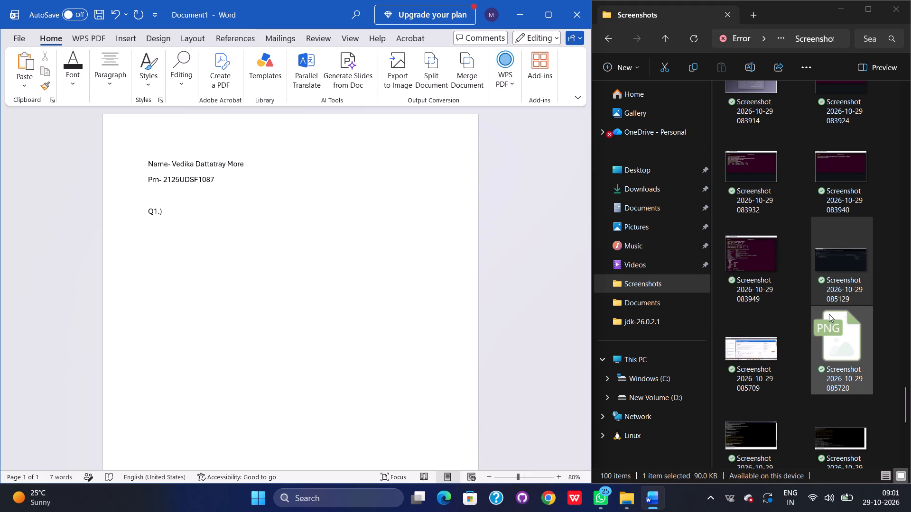
pyautogui.click(757, 341)
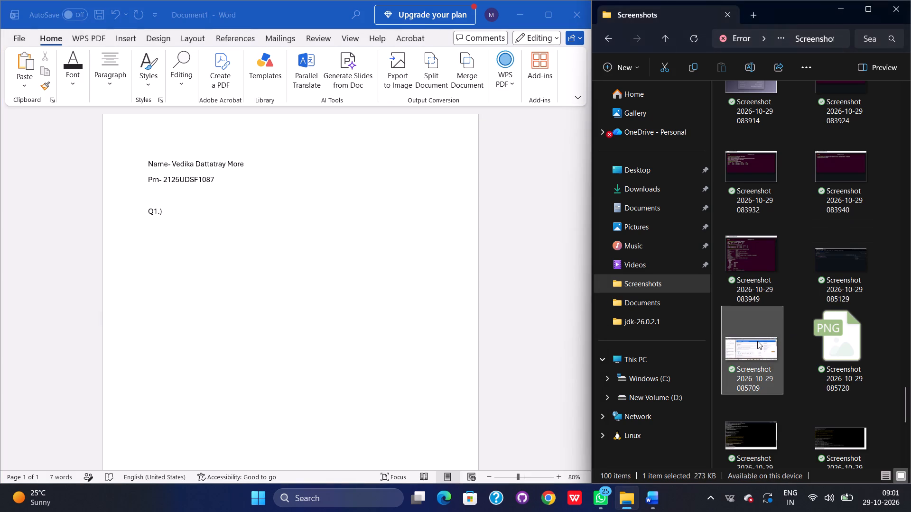
pyautogui.rightClick(757, 341)
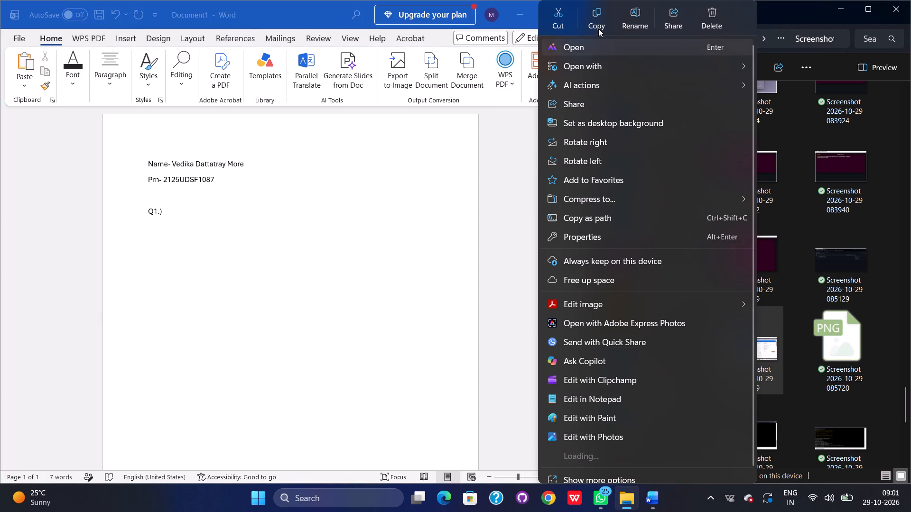
pyautogui.click(595, 22)
pyautogui.click(183, 262)
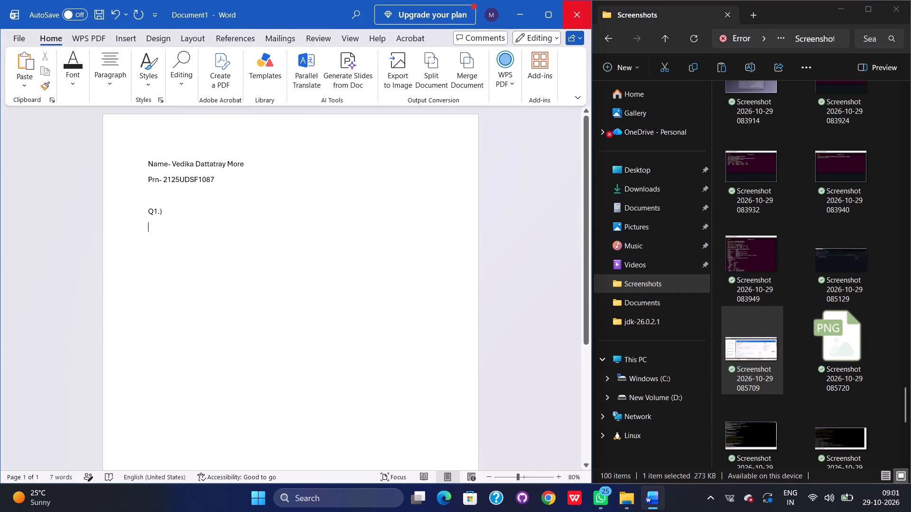
pyautogui.hotkey('ctrl', 'v')
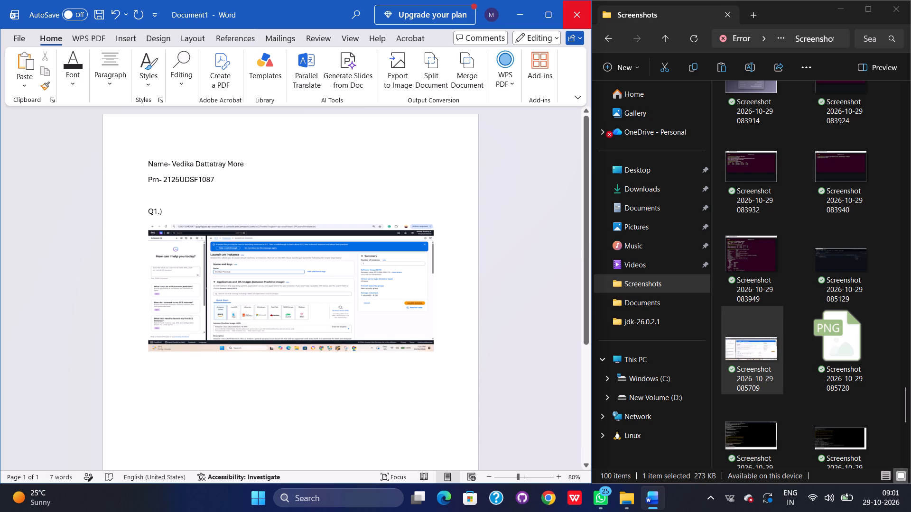
pyautogui.keyDown('ctrl'); pyautogui.scroll(2, 250, 255); pyautogui.keyUp('ctrl')
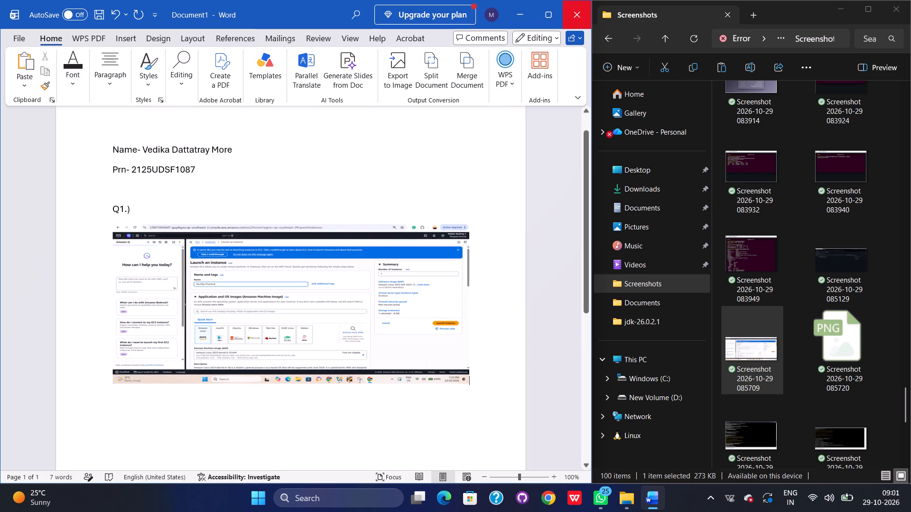
pyautogui.scroll(-2, 250, 255)
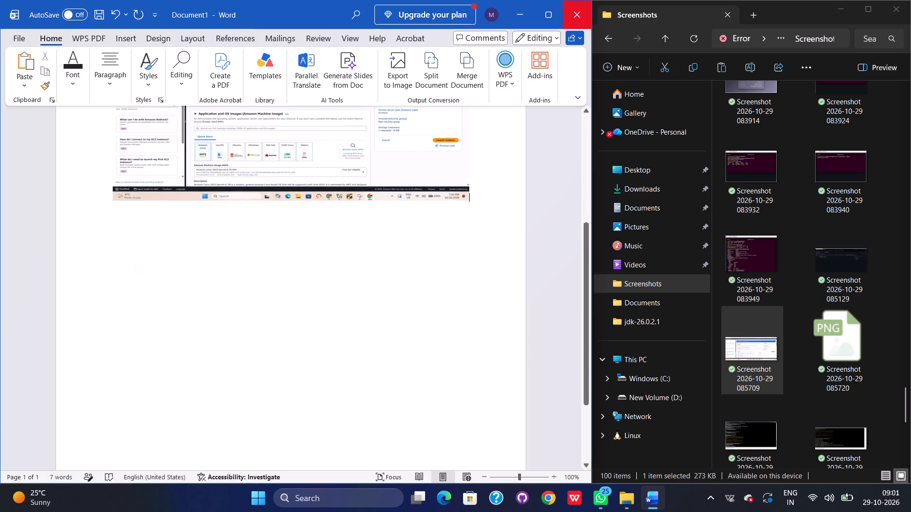
pyautogui.press('Return')
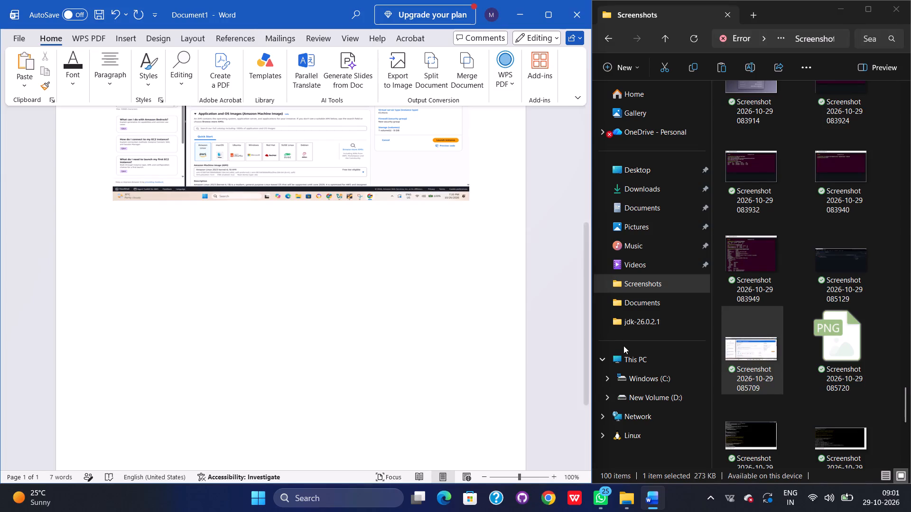
pyautogui.rightClick(846, 336)
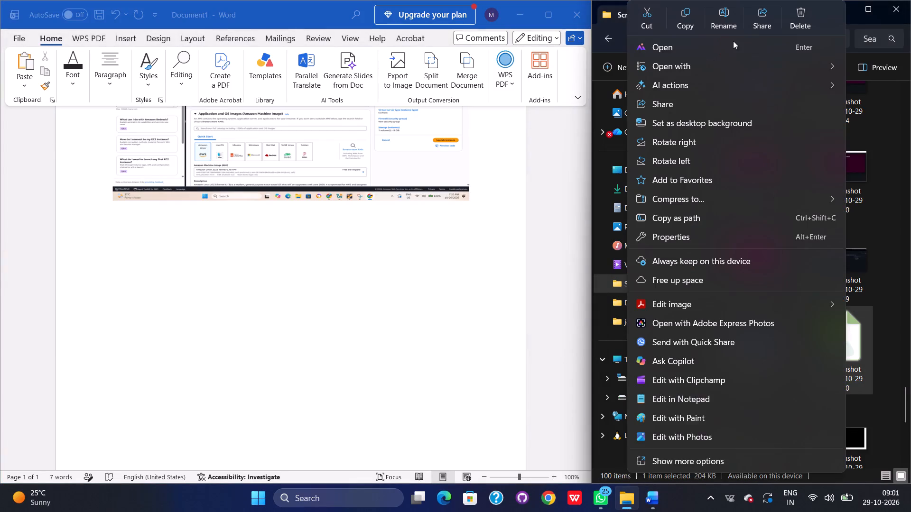
pyautogui.click(694, 10)
pyautogui.click(353, 265)
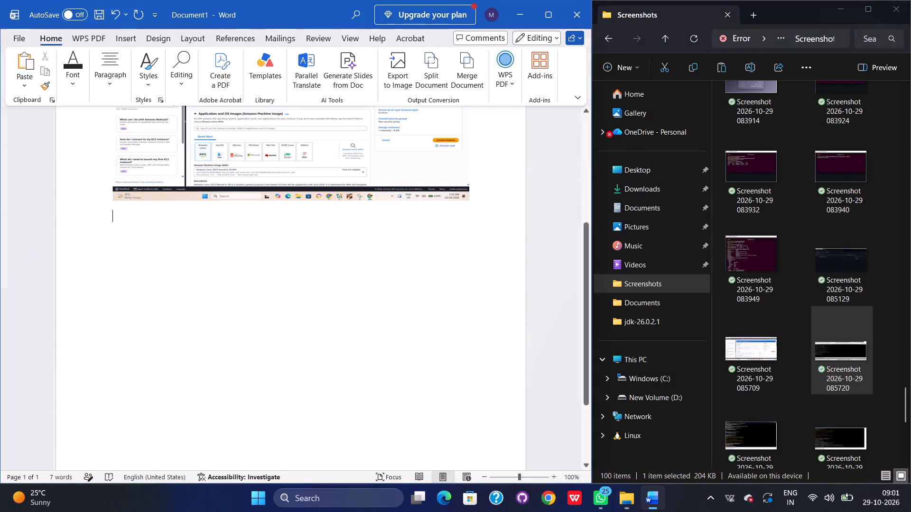
pyautogui.hotkey('ctrl', 'v')
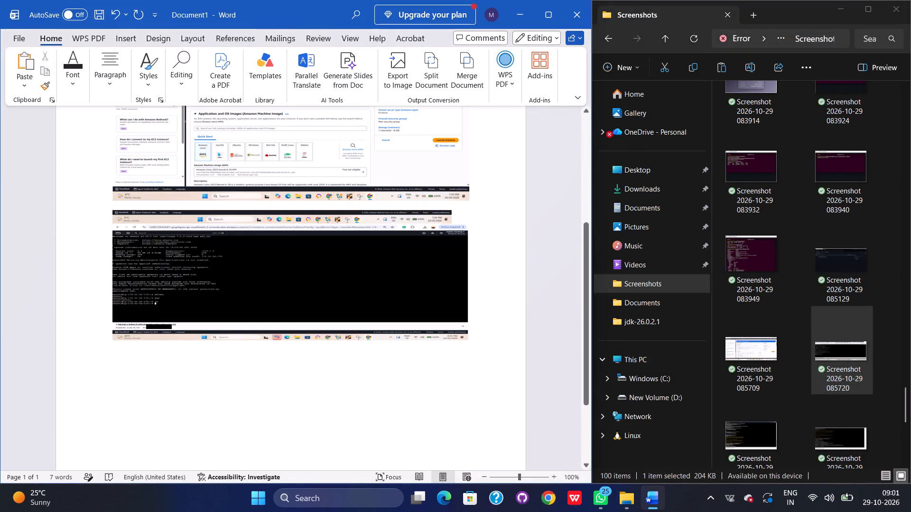
pyautogui.keyDown('ctrl'); pyautogui.scroll(2, 353, 265); pyautogui.keyUp('ctrl')
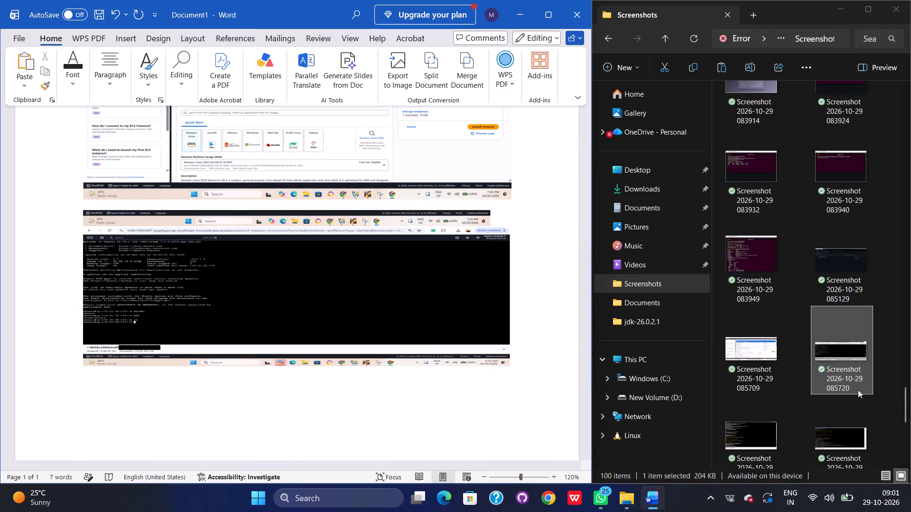
pyautogui.scroll(-1, 858, 390)
pyautogui.rightClick(772, 331)
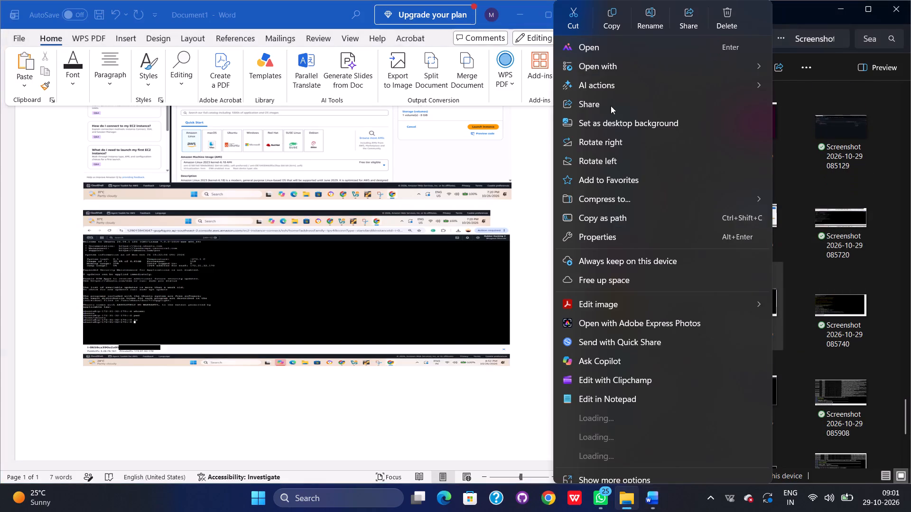
pyautogui.click(609, 28)
pyautogui.click(461, 388)
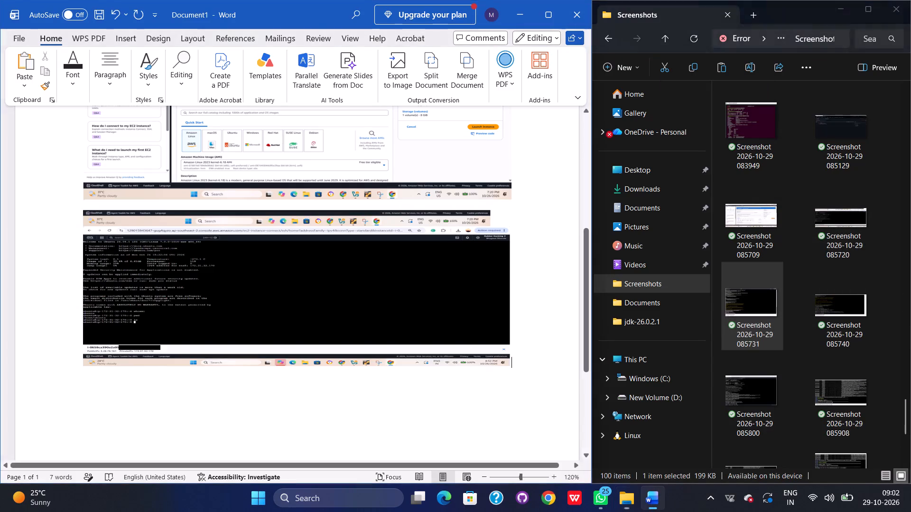
pyautogui.press('Return')
pyautogui.hotkey('ctrl', 'v')
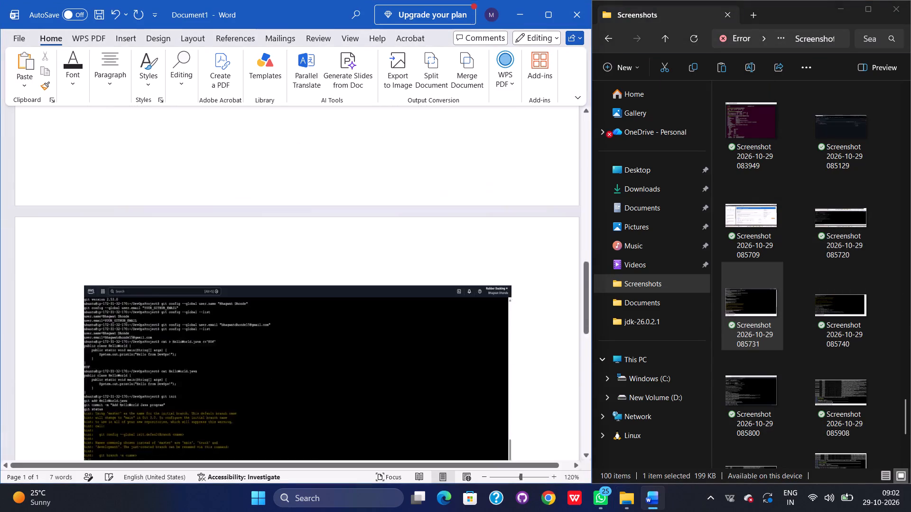
pyautogui.scroll(-1, 465, 379)
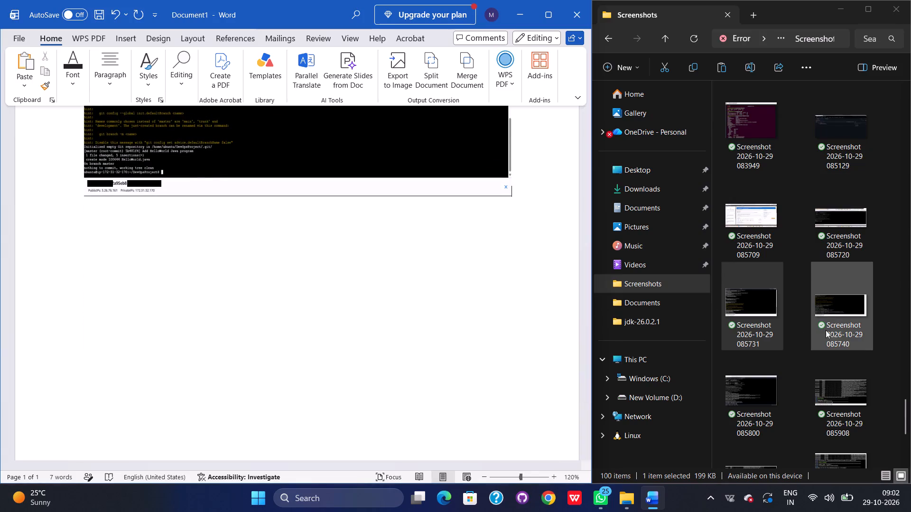
pyautogui.rightClick(834, 327)
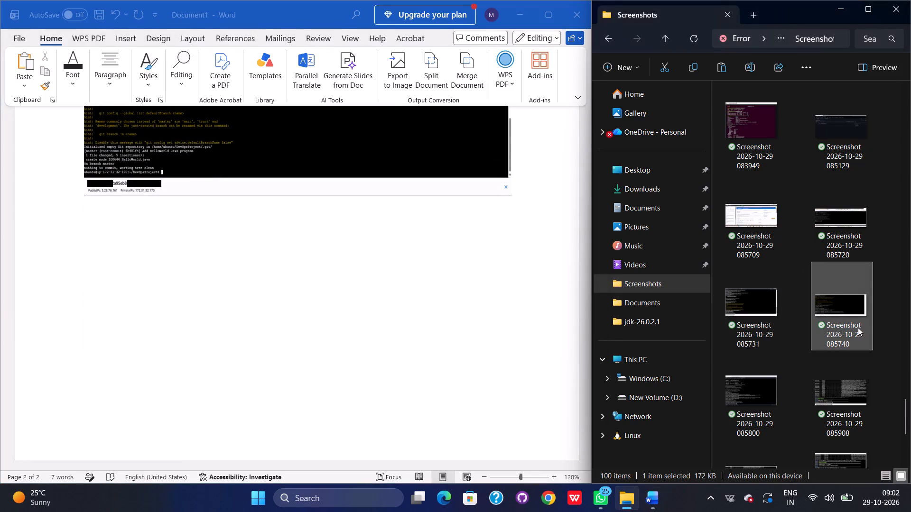
pyautogui.rightClick(857, 328)
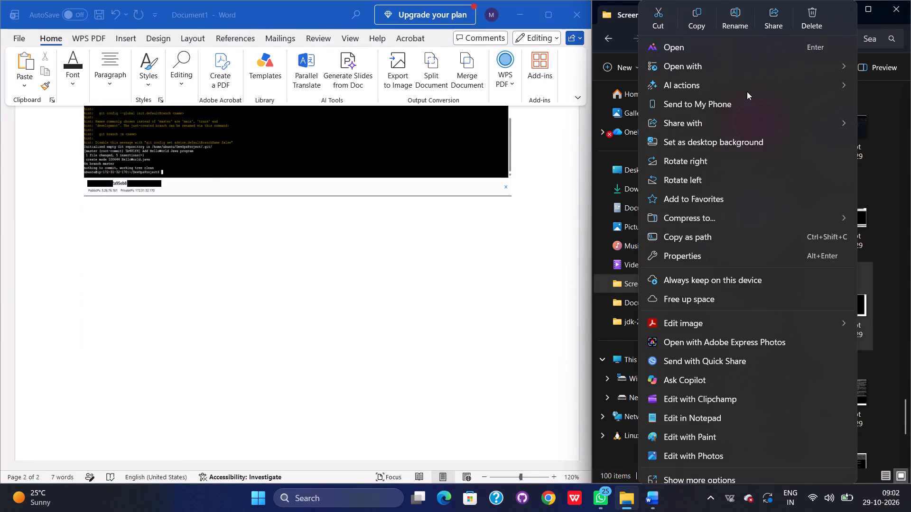
pyautogui.click(694, 21)
pyautogui.click(539, 232)
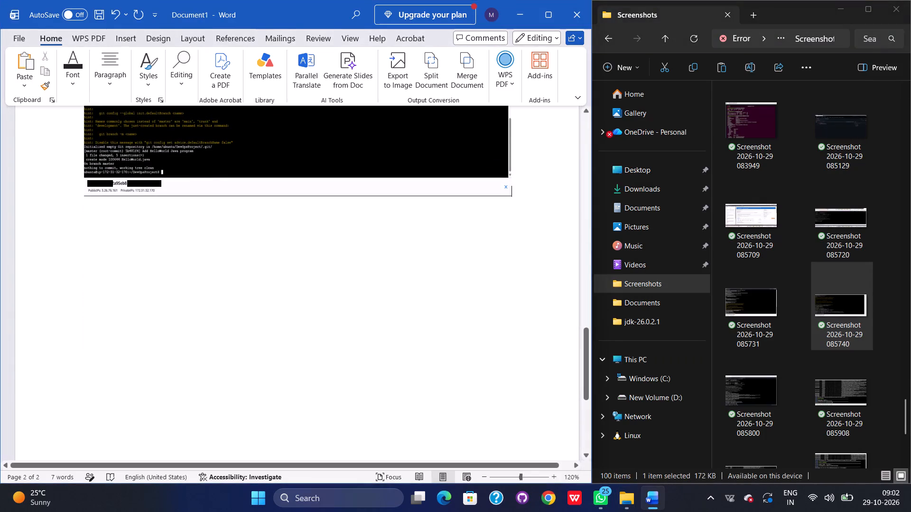
pyautogui.press('Return')
pyautogui.hotkey('ctrl', 'v')
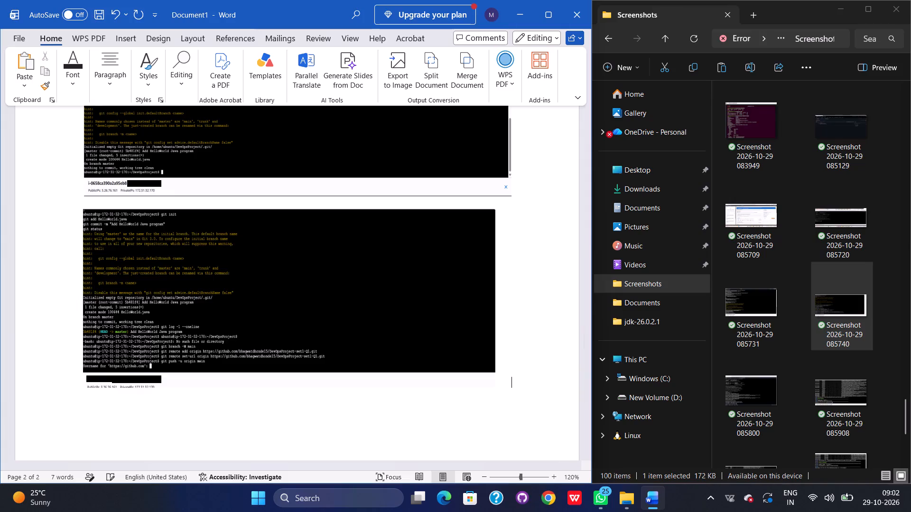
pyautogui.scroll(-2, 539, 232)
pyautogui.rightClick(731, 362)
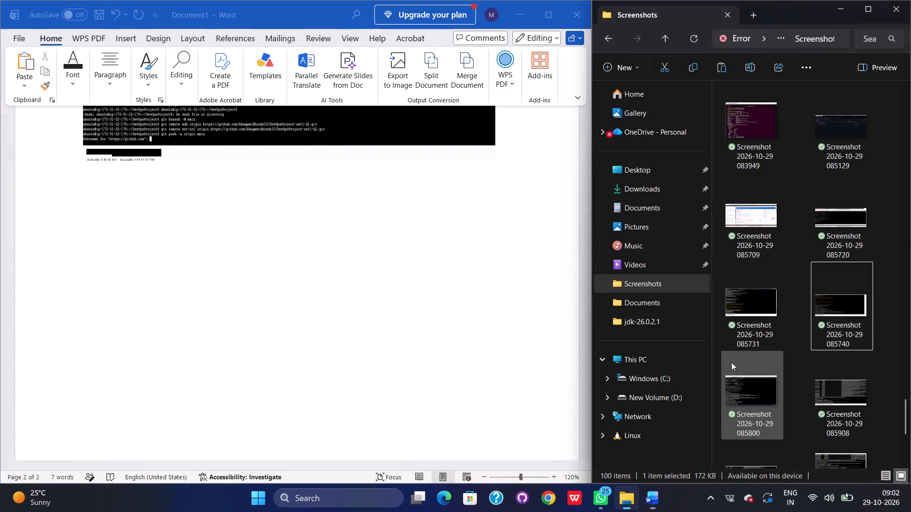
pyautogui.moveTo(747, 434); pyautogui.dragTo(754, 392)
pyautogui.rightClick(754, 392)
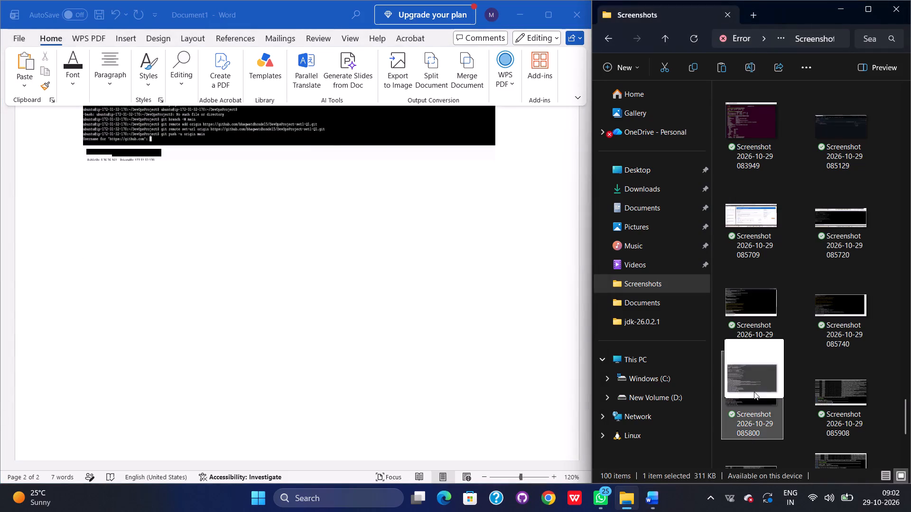
pyautogui.click(595, 20)
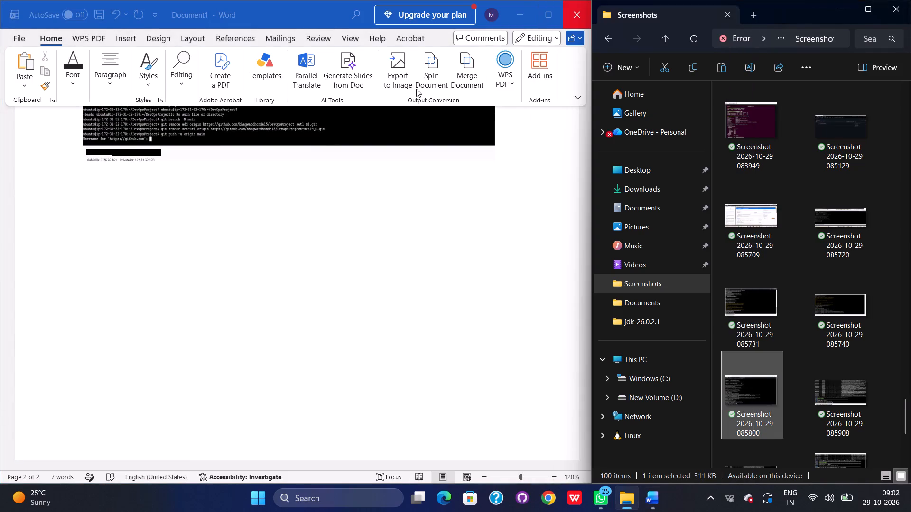
pyautogui.click(320, 216)
pyautogui.press('Return')
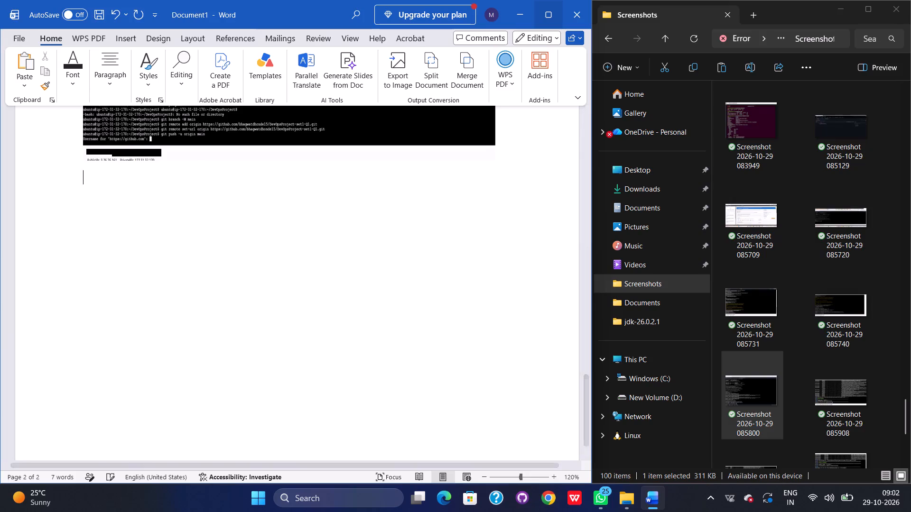
pyautogui.hotkey('ctrl', 'v')
pyautogui.scroll(-3, 343, 202)
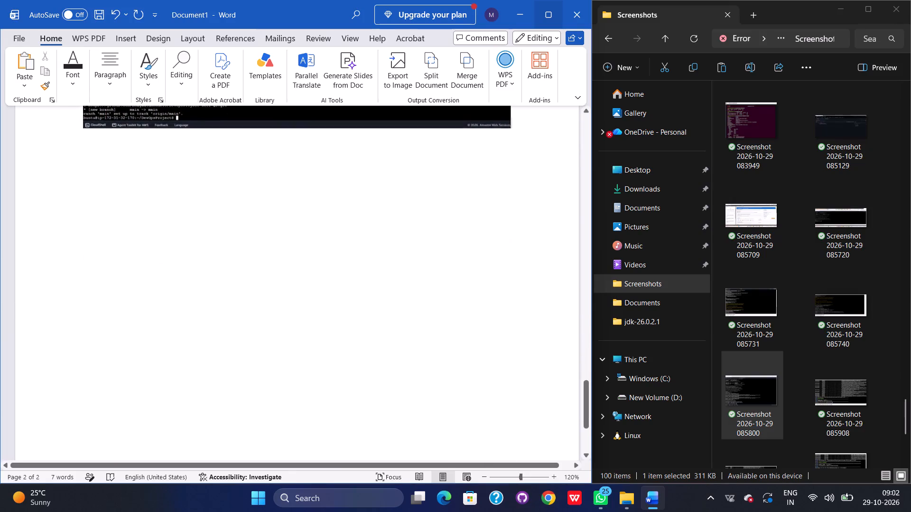
# Review the screenshots inserted under Q1.), from the AWS launch page through to the final git push terminal image.
pyautogui.scroll(1, 564, 220)
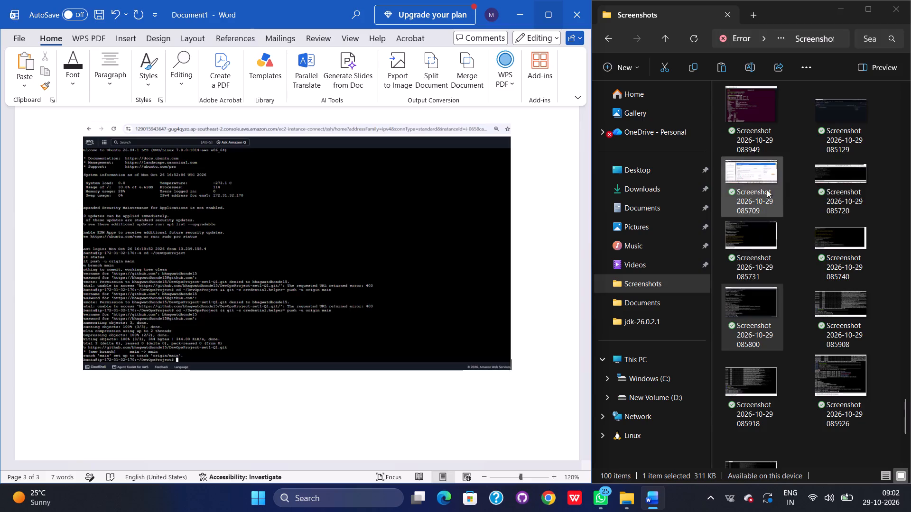
pyautogui.scroll(1, 443, 293)
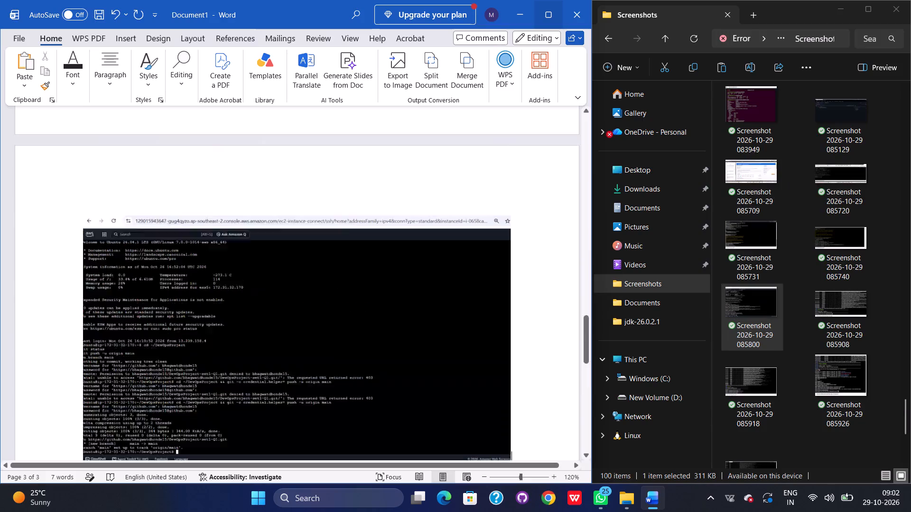
pyautogui.scroll(11, 443, 293)
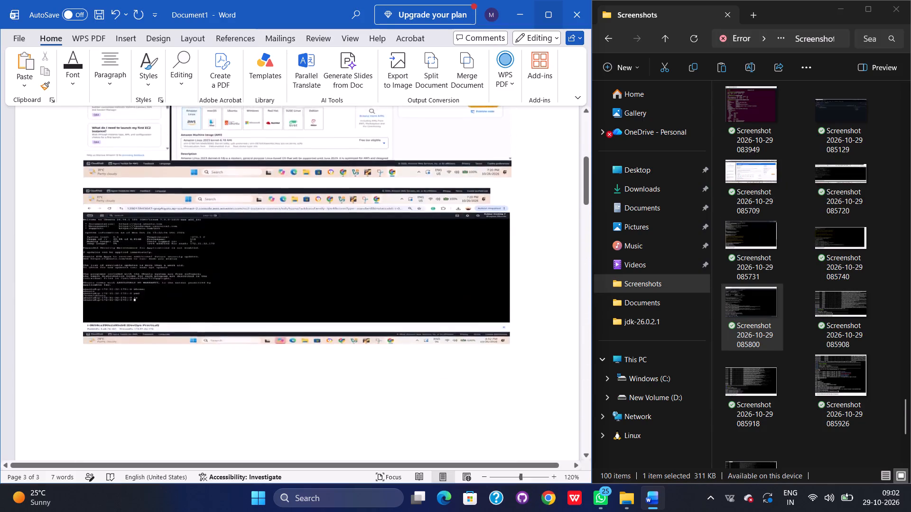
pyautogui.scroll(-1, 443, 293)
pyautogui.scroll(1, 443, 293)
pyautogui.scroll(-6, 443, 293)
pyautogui.scroll(1, 443, 293)
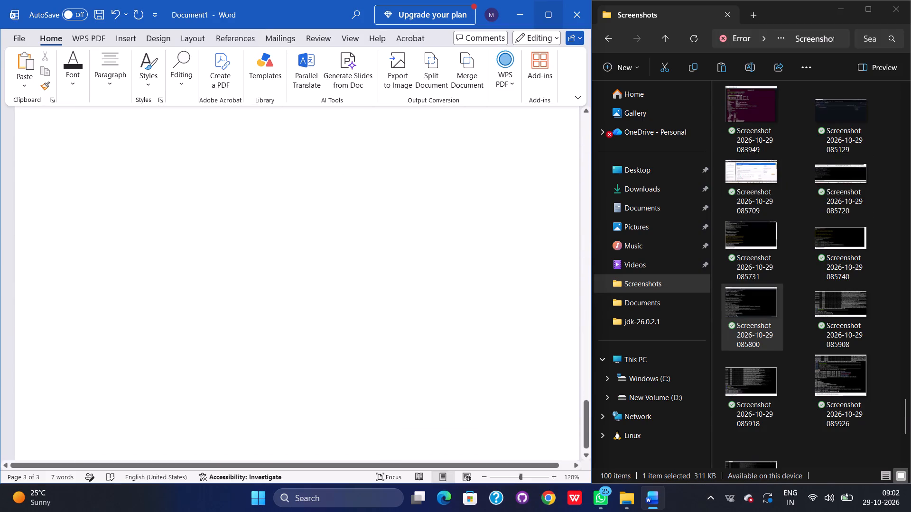
pyautogui.scroll(1, 443, 293)
pyautogui.scroll(-1, 443, 293)
pyautogui.scroll(1, 443, 293)
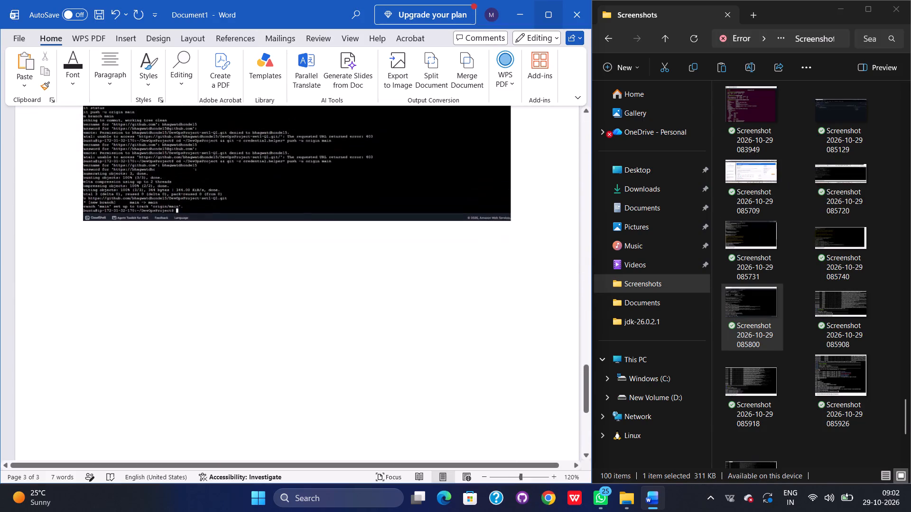
pyautogui.scroll(1, 443, 293)
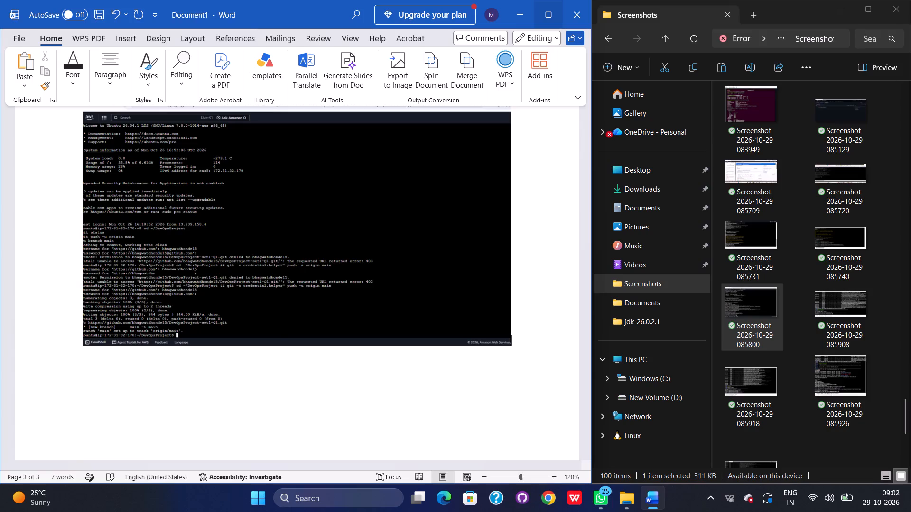
pyautogui.scroll(-1, 447, 325)
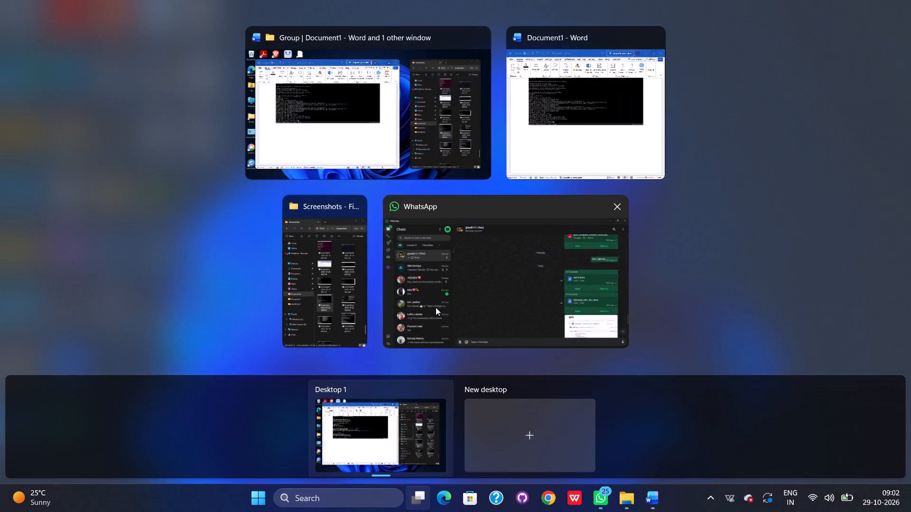
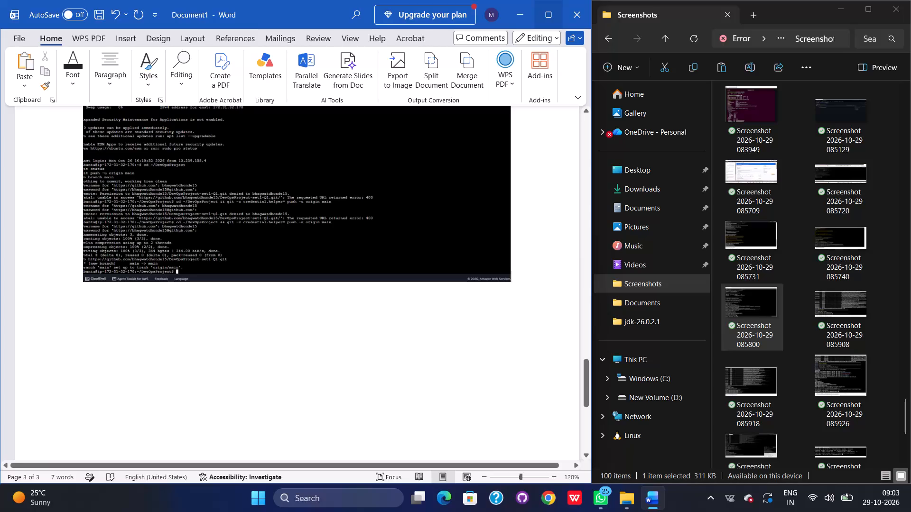
# Insert the copied screenshot of the GitHub HelloWorld.java page on a new line below the final git push terminal image.
pyautogui.press('Return')
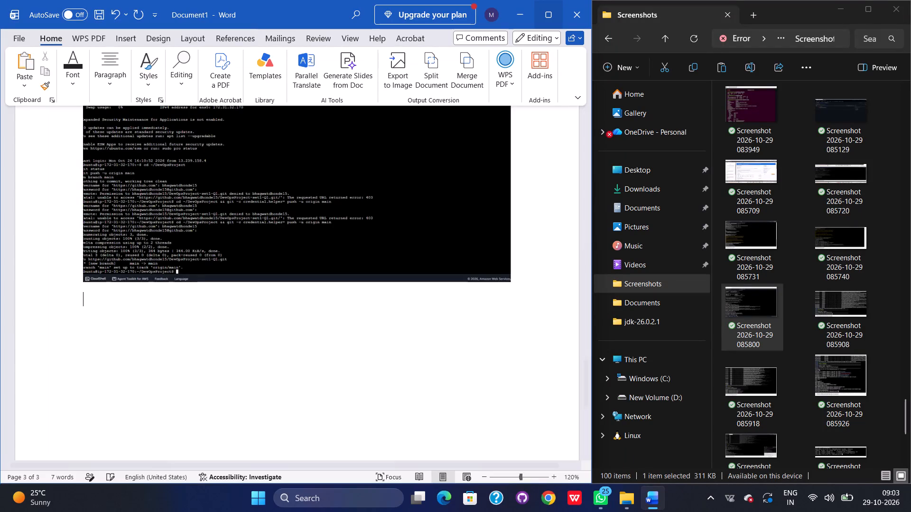
pyautogui.hotkey('ctrl', 'v')
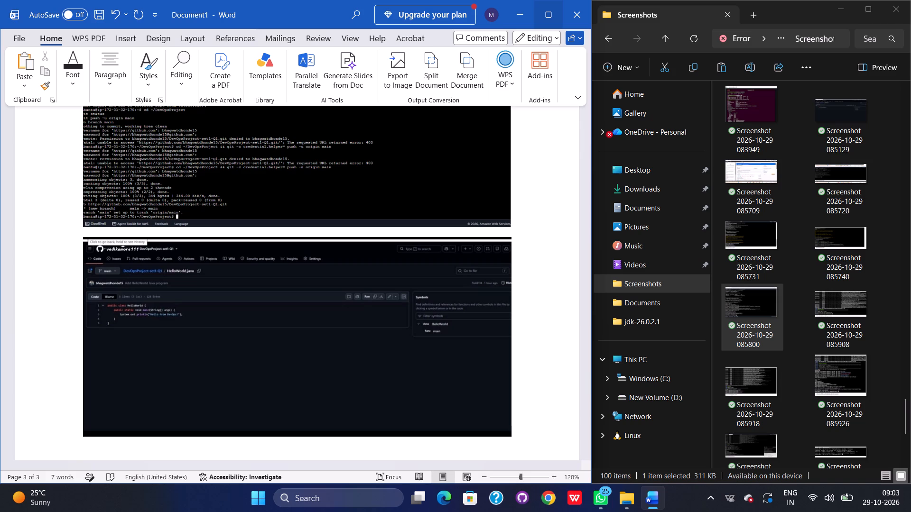
# Add the heading "Q2.)" below the GitHub HelloWorld.java image, leaving a blank line between them.
pyautogui.scroll(-1, 520, 328)
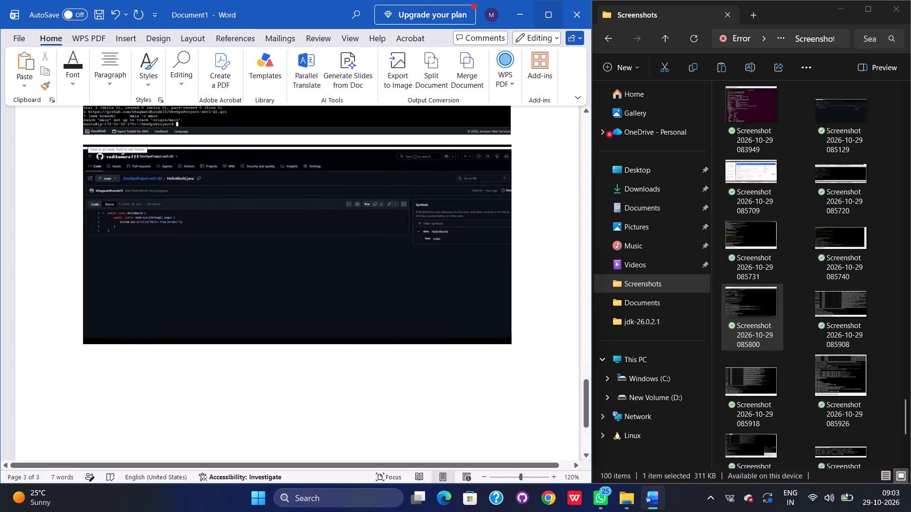
pyautogui.scroll(-1, 520, 328)
pyautogui.press('Return')
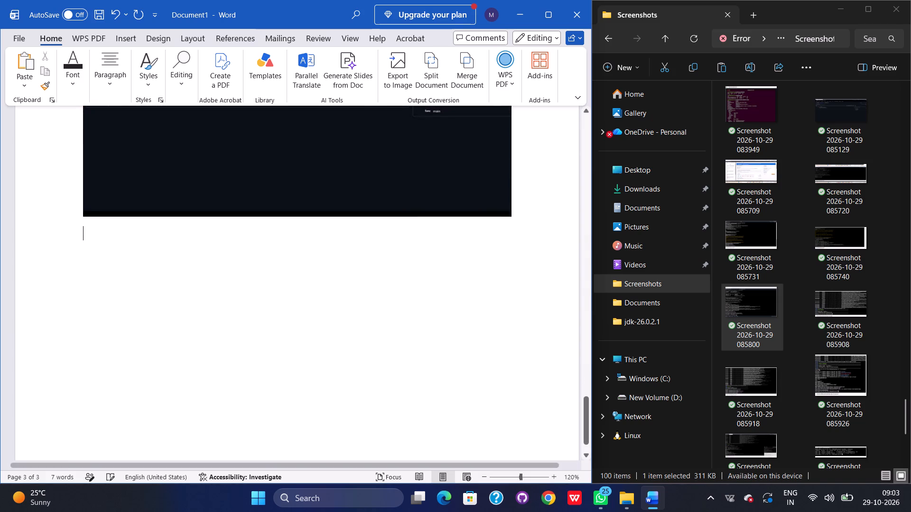
pyautogui.press('Return')
pyautogui.write('Q2.')
pyautogui.hotkey('shift', ')')
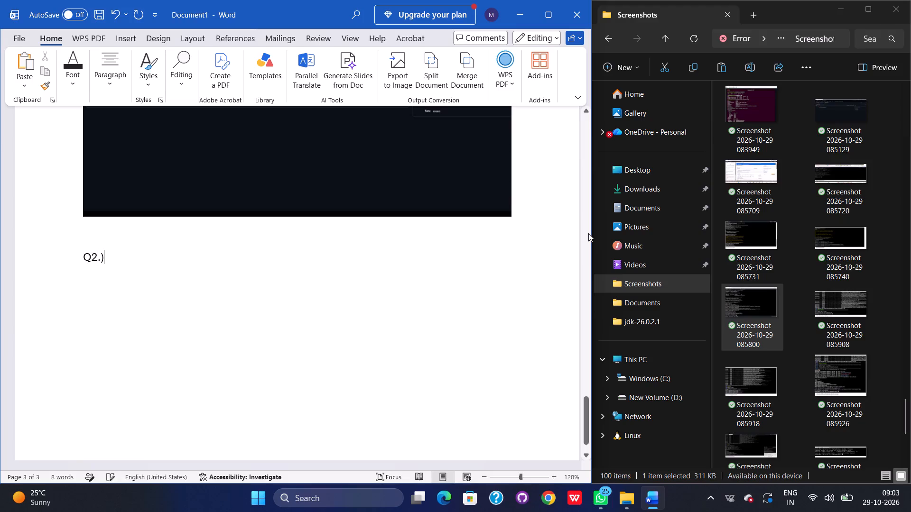
pyautogui.press('Return')
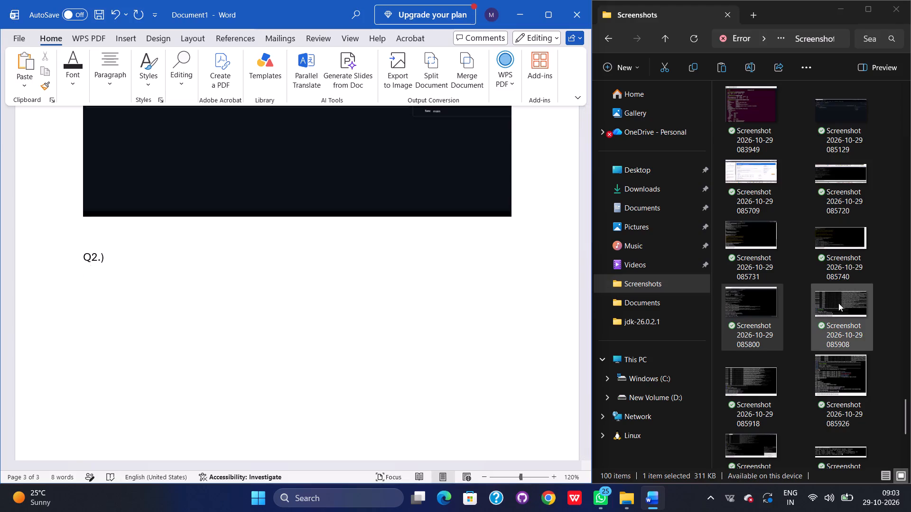
pyautogui.rightClick(838, 303)
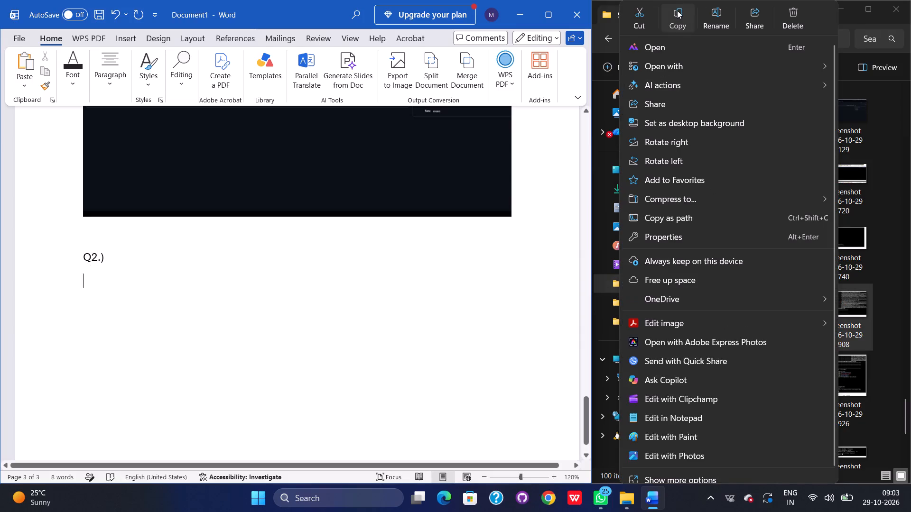
pyautogui.click(677, 10)
pyautogui.hotkey('ctrl', 'v')
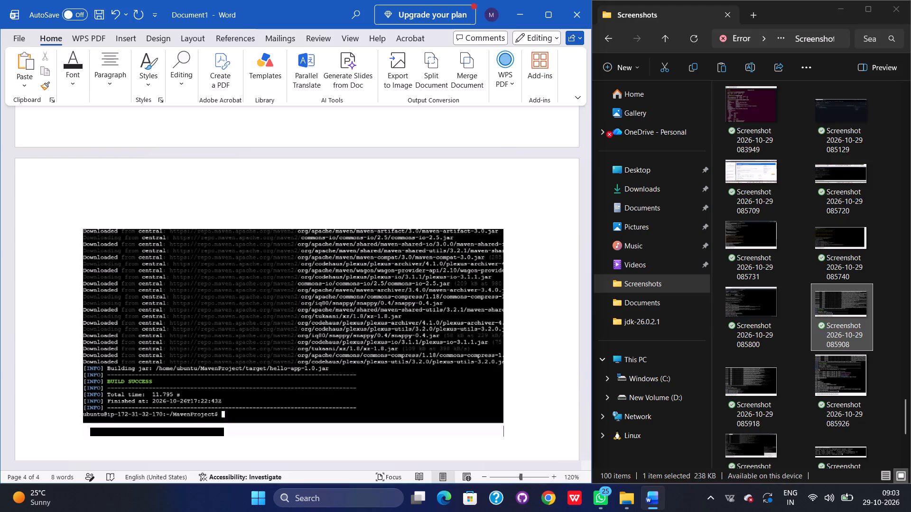
pyautogui.rightClick(744, 373)
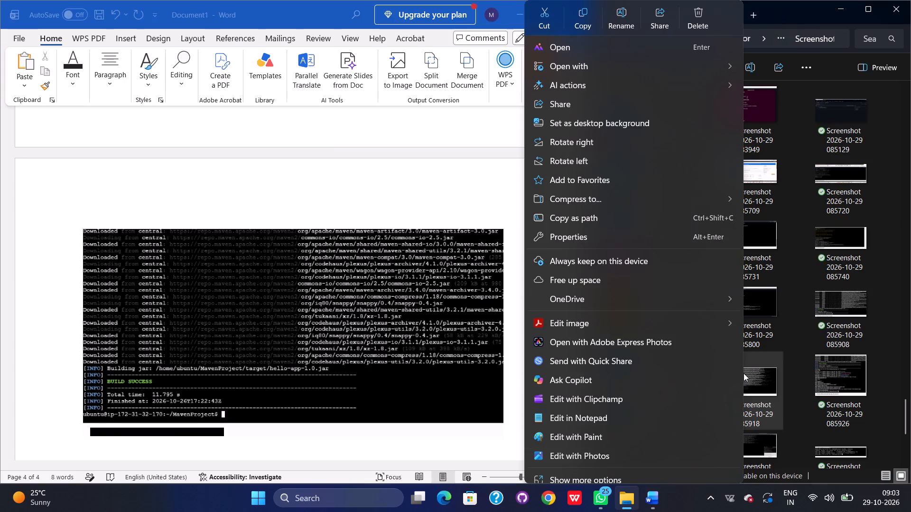
pyautogui.click(579, 17)
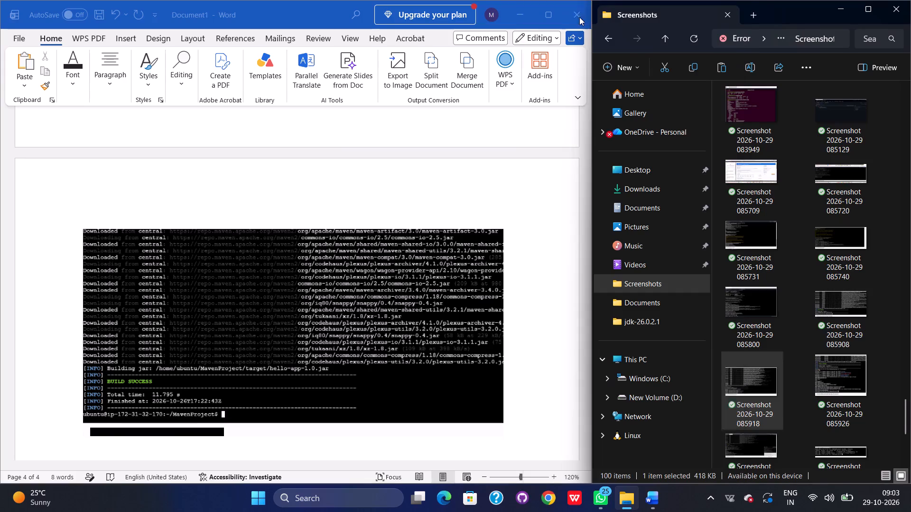
pyautogui.scroll(-2, 445, 270)
pyautogui.click(515, 149)
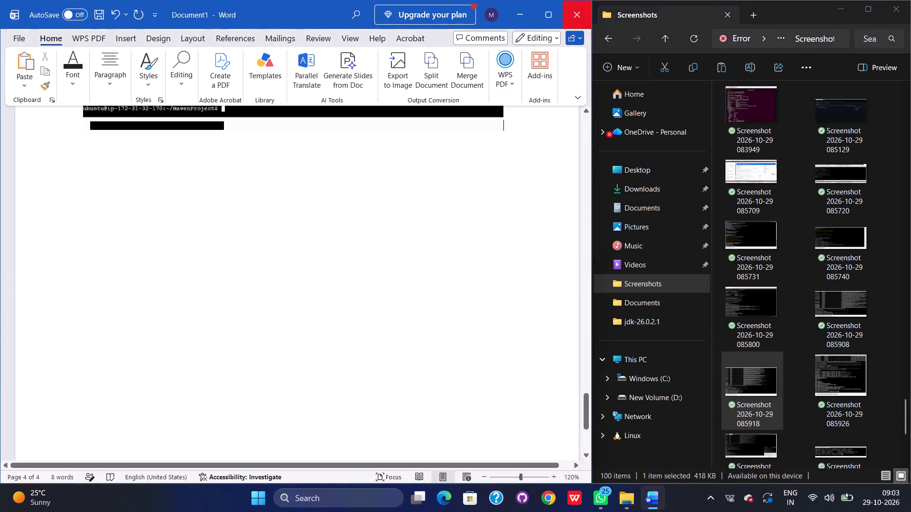
pyautogui.press('Return')
pyautogui.hotkey('ctrl', 'v')
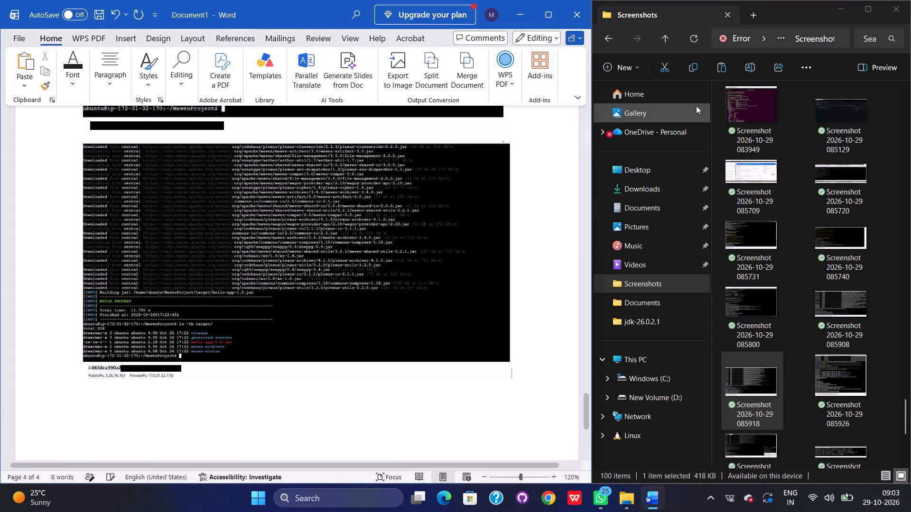
pyautogui.rightClick(840, 371)
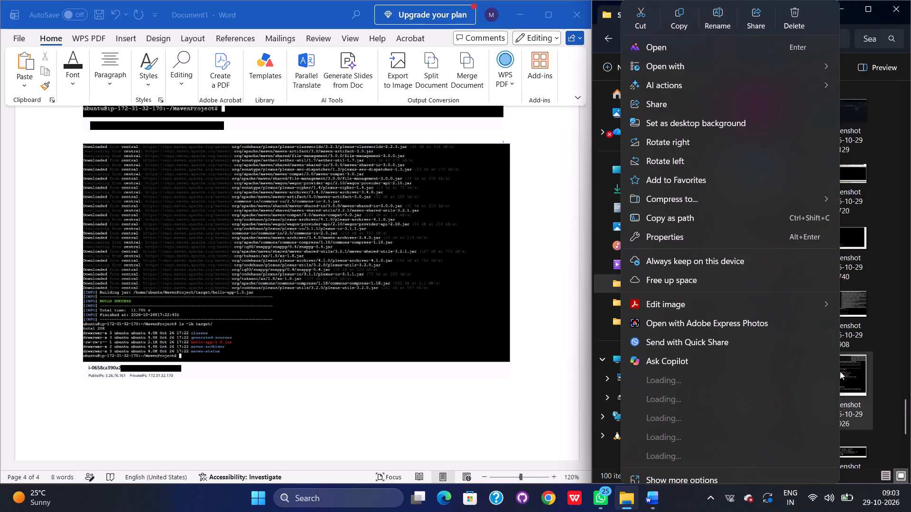
pyautogui.click(676, 18)
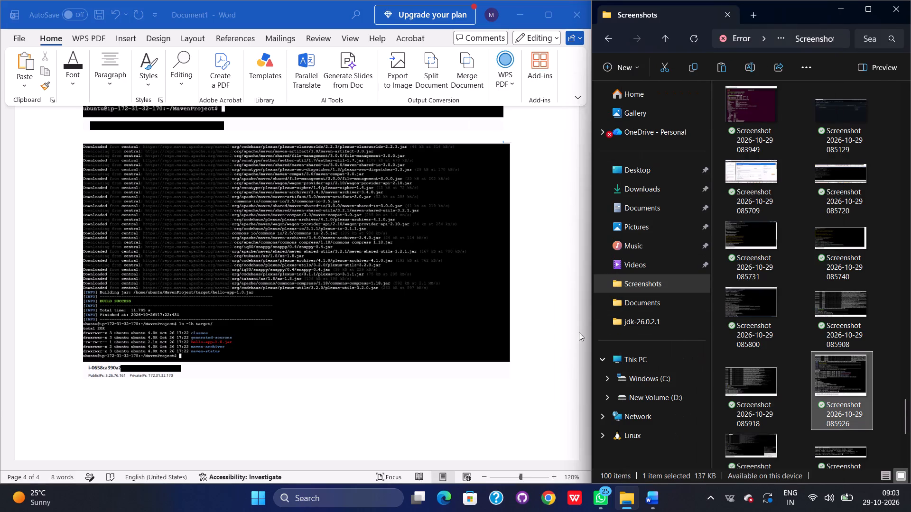
pyautogui.click(568, 334)
pyautogui.press('Return')
pyautogui.hotkey('ctrl', 'v')
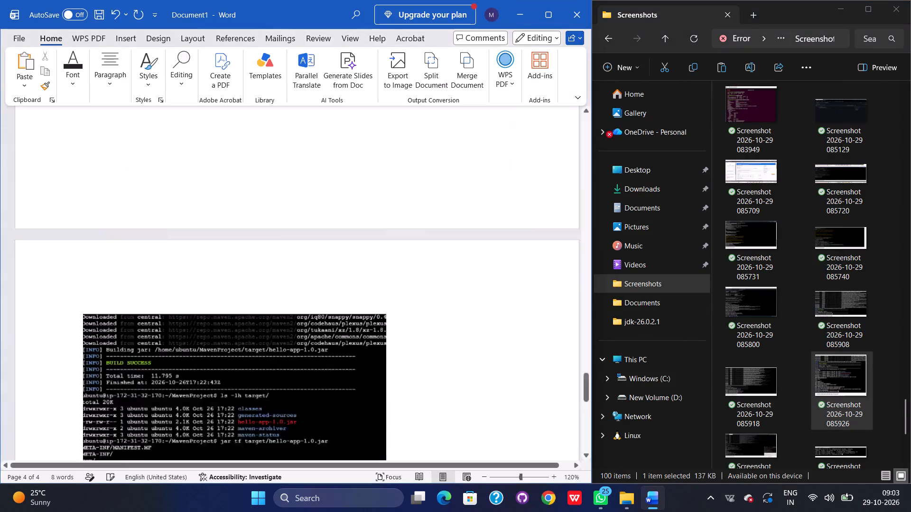
pyautogui.scroll(1, 616, 291)
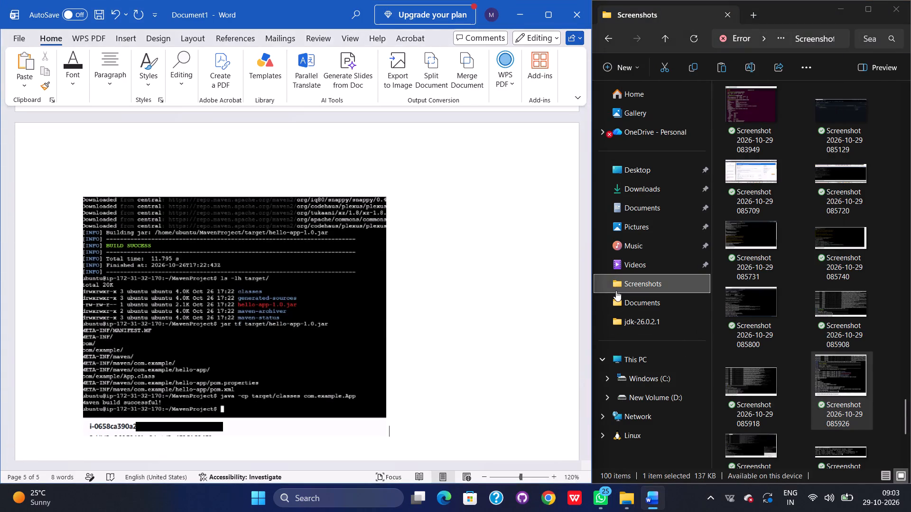
pyautogui.scroll(4, 502, 297)
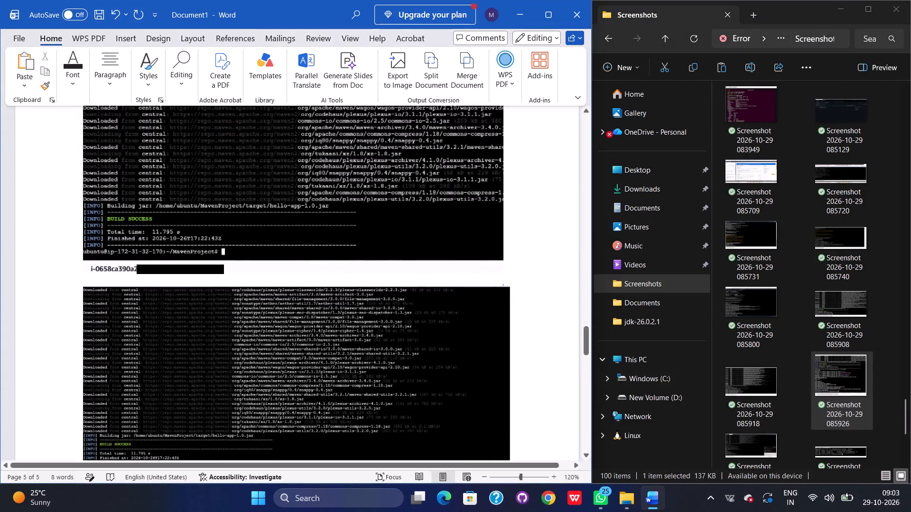
pyautogui.scroll(-2, 502, 297)
pyautogui.scroll(1, 502, 297)
pyautogui.rightClick(335, 350)
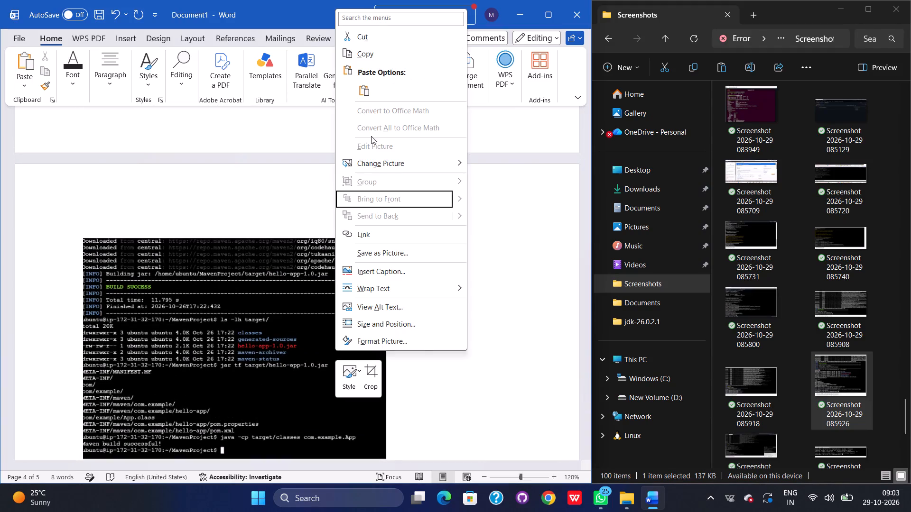
pyautogui.click(369, 39)
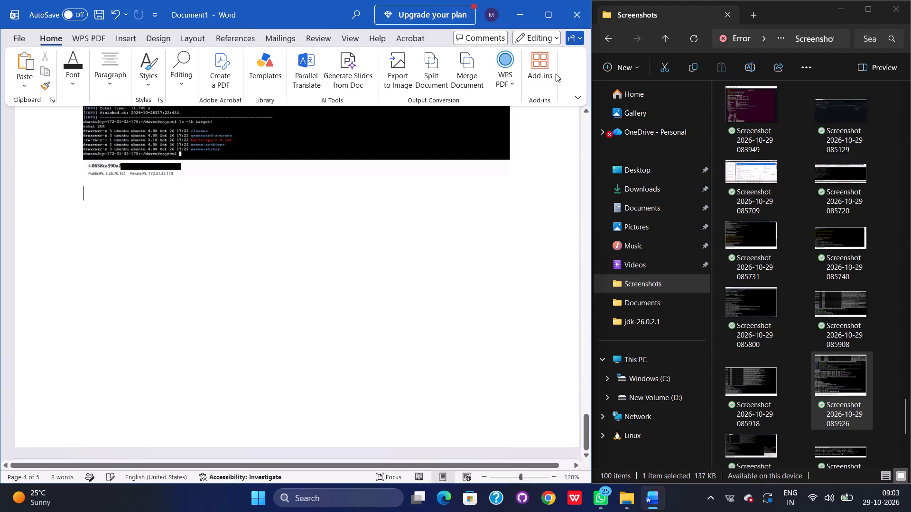
pyautogui.rightClick(841, 372)
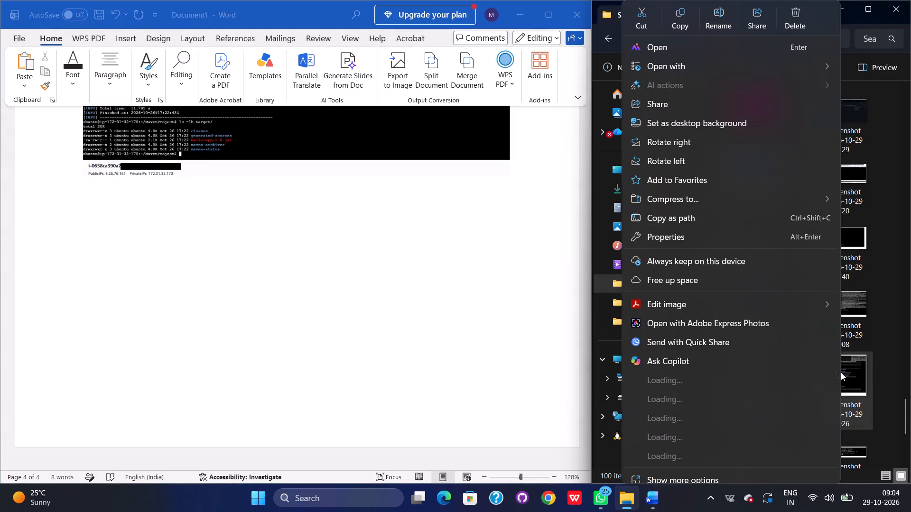
pyautogui.click(683, 26)
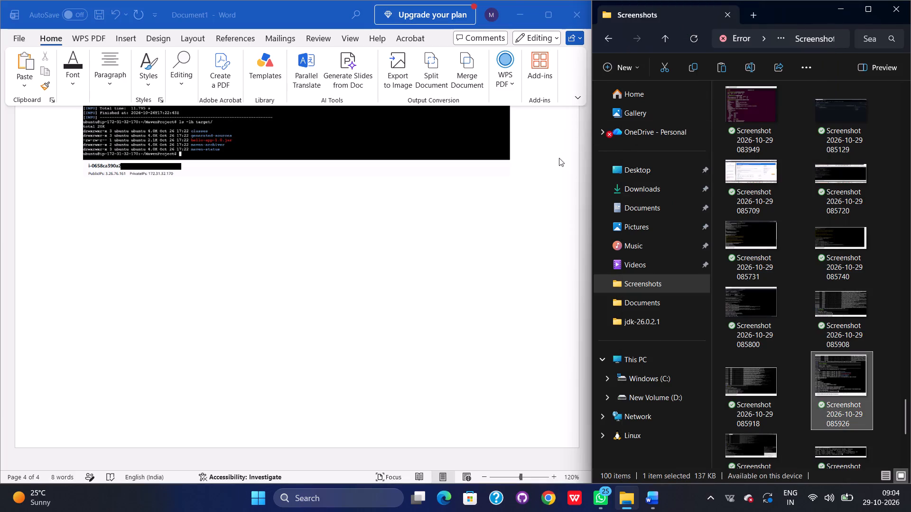
pyautogui.click(557, 158)
pyautogui.hotkey('ctrl', 'v')
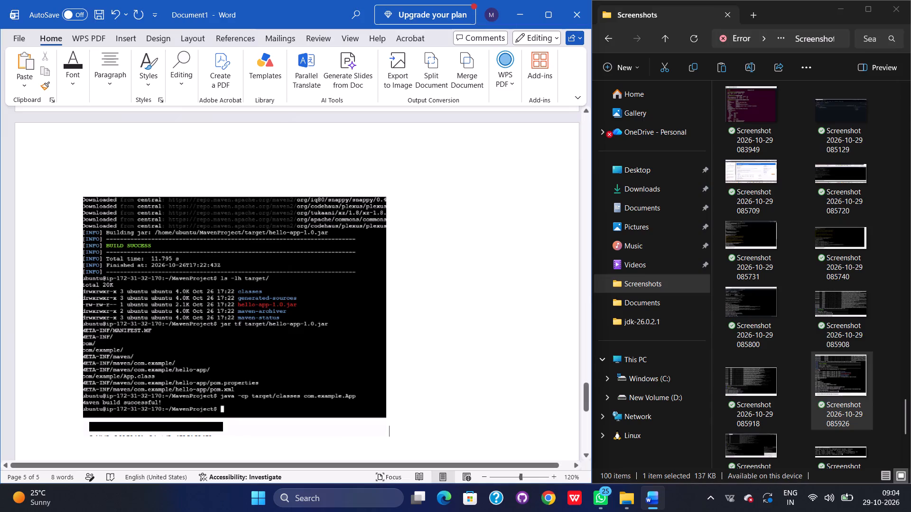
pyautogui.scroll(-1, 334, 302)
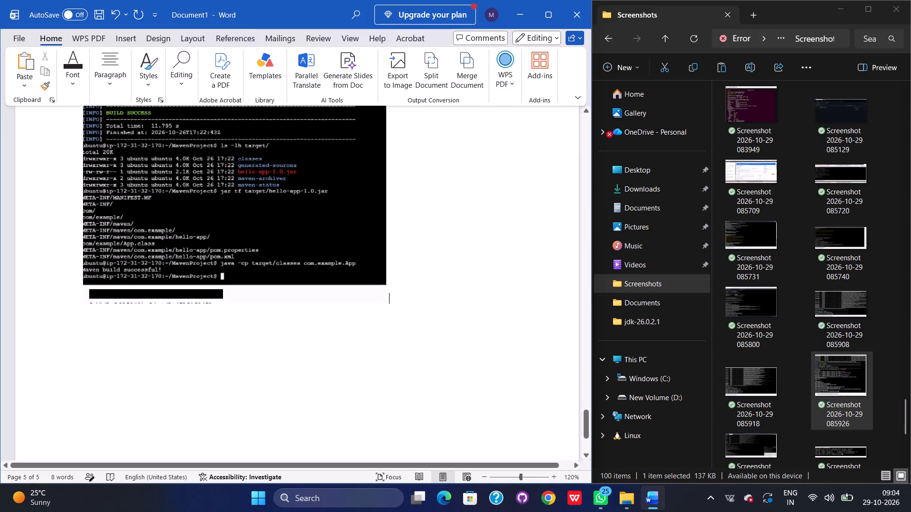
pyautogui.scroll(-1, 334, 302)
pyautogui.scroll(-1, 764, 423)
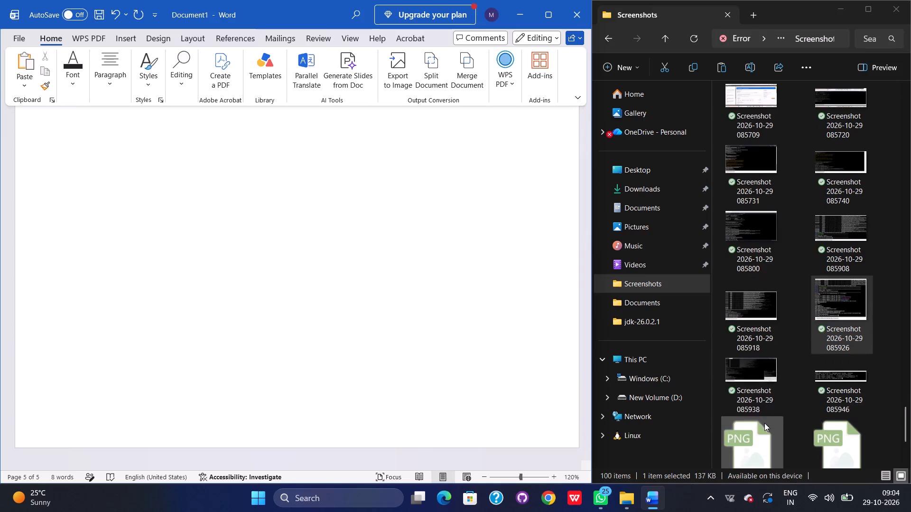
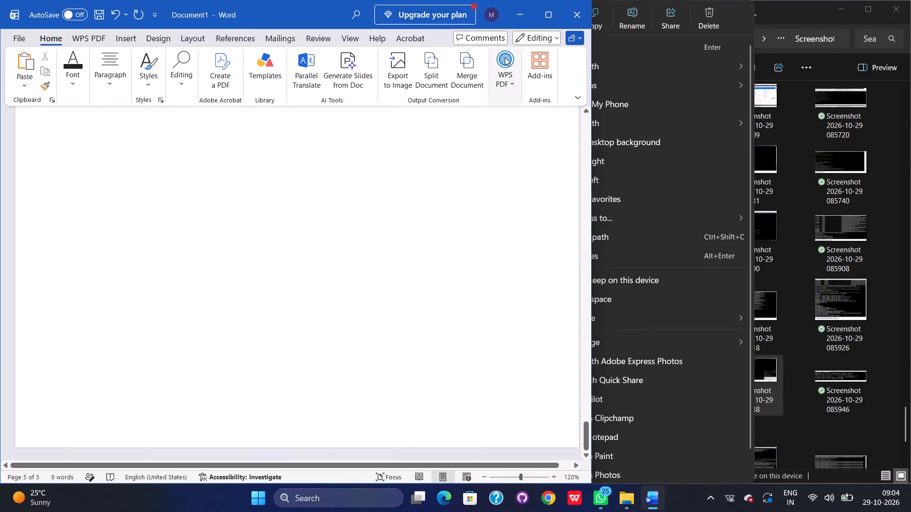
# Minimise the Word document to return to the Screenshots folder for the next image to insert under Q2.).
pyautogui.click(520, 18)
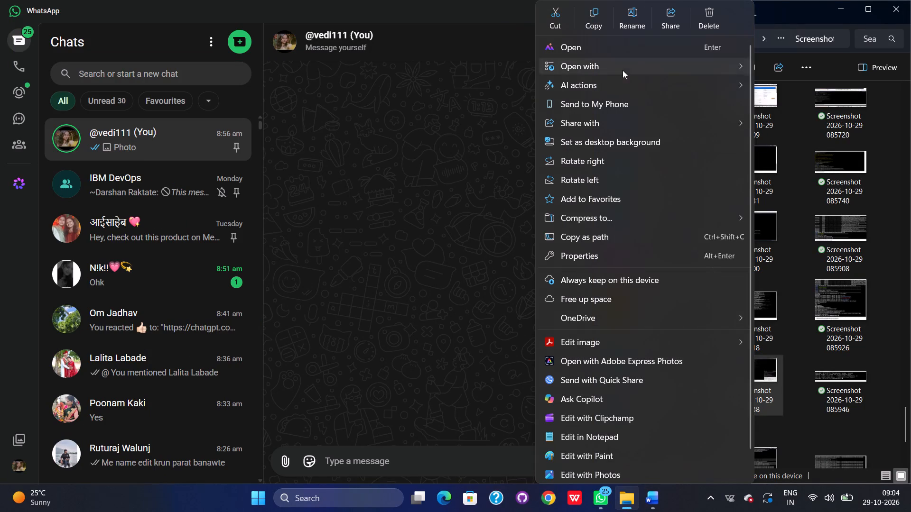
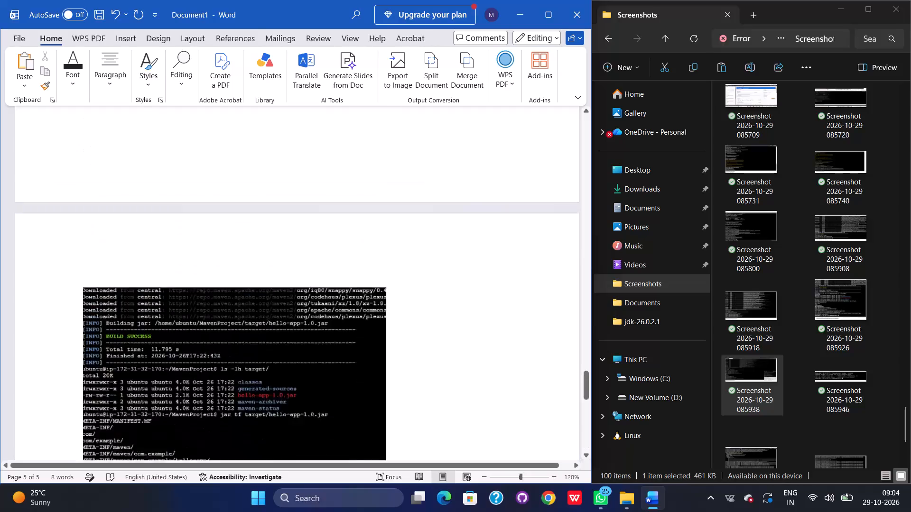
# Review the Maven build screenshots inserted under Q2.), through to the image with the jar listing and app run.
pyautogui.scroll(-1, 457, 219)
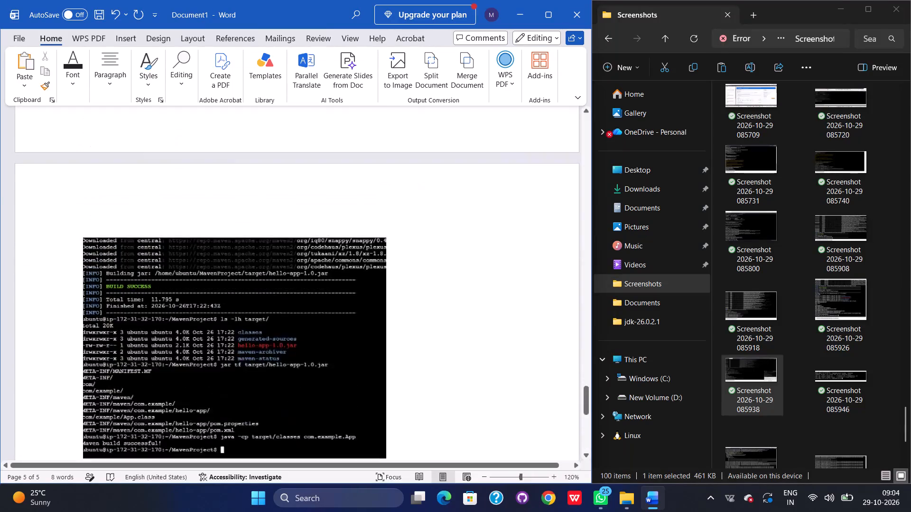
pyautogui.scroll(-1, 457, 219)
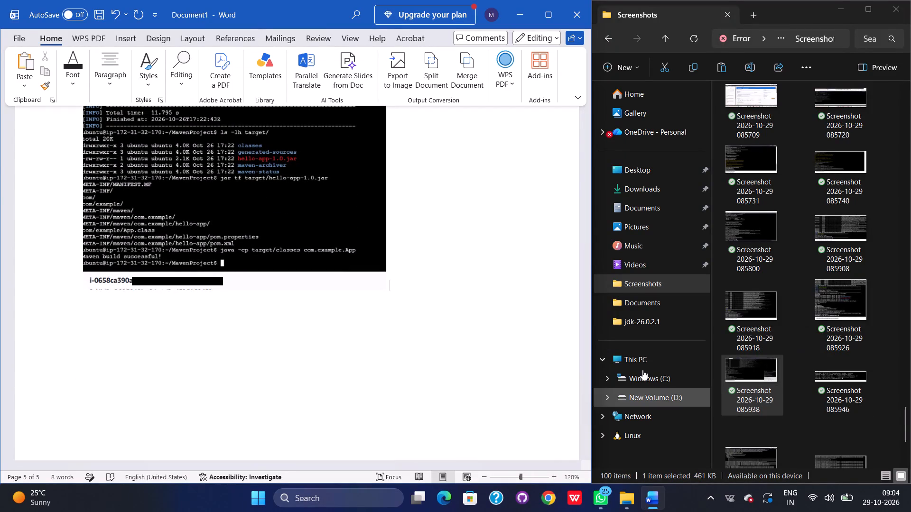
pyautogui.scroll(6, 532, 328)
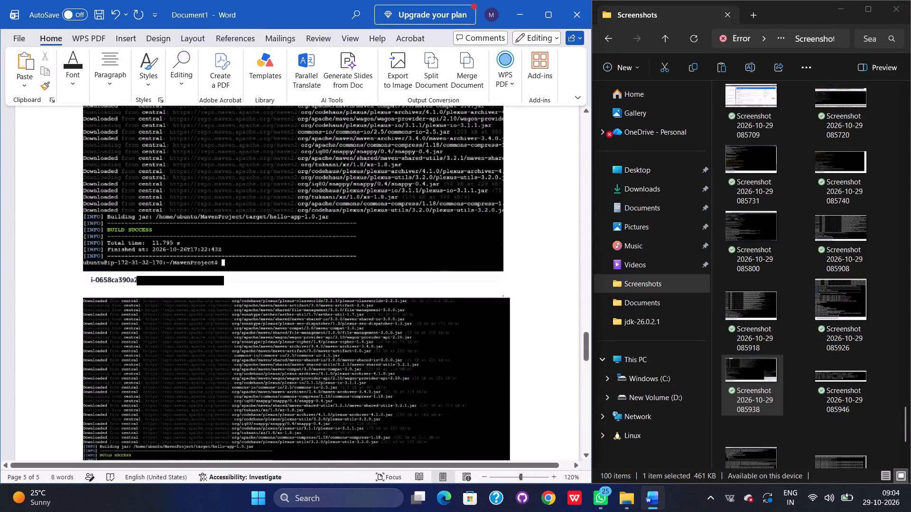
pyautogui.scroll(4, 532, 328)
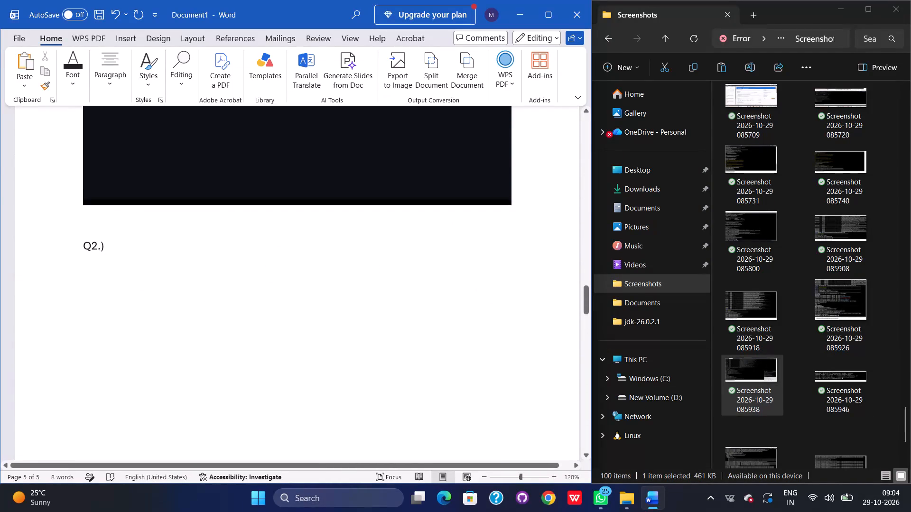
pyautogui.scroll(-6, 532, 328)
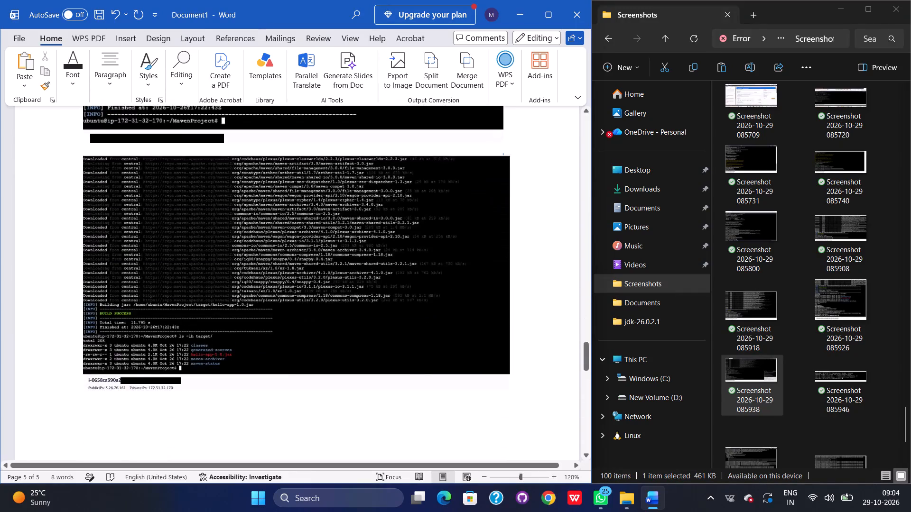
pyautogui.scroll(-1, 532, 328)
pyautogui.rightClick(742, 404)
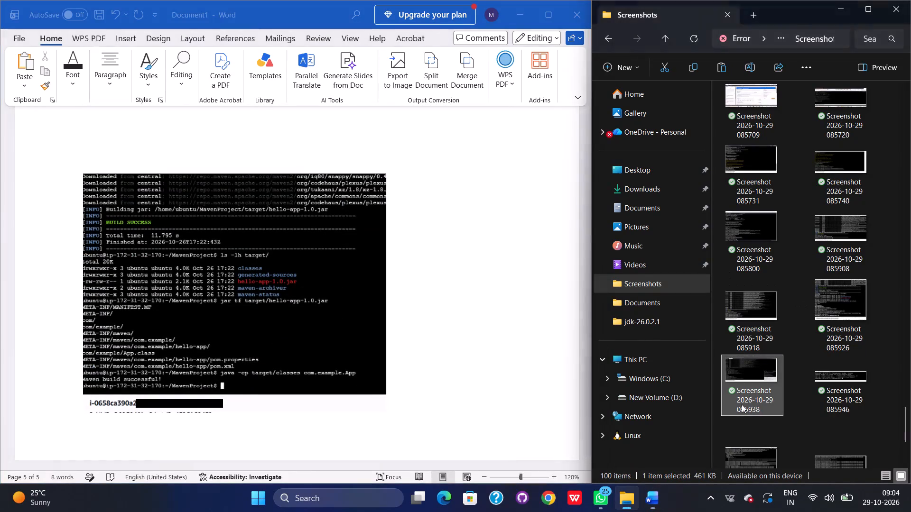
pyautogui.click(586, 13)
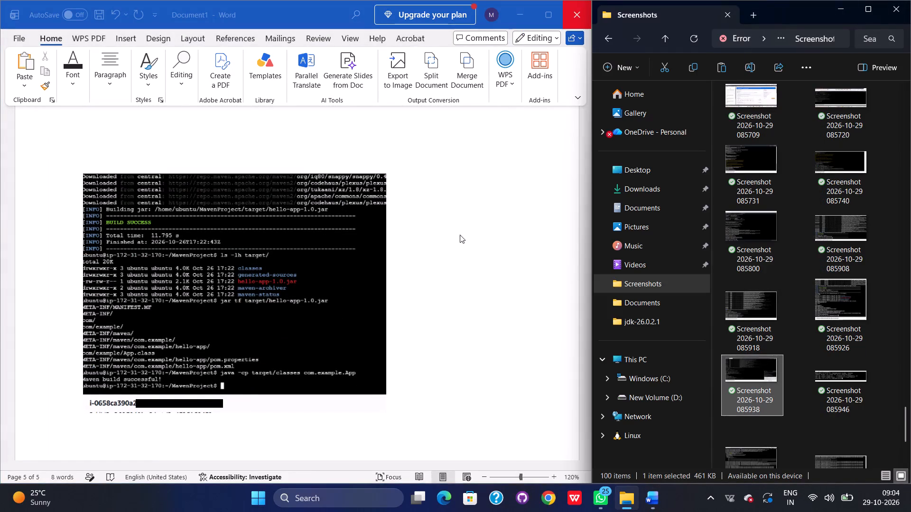
pyautogui.click(425, 348)
pyautogui.press('Return')
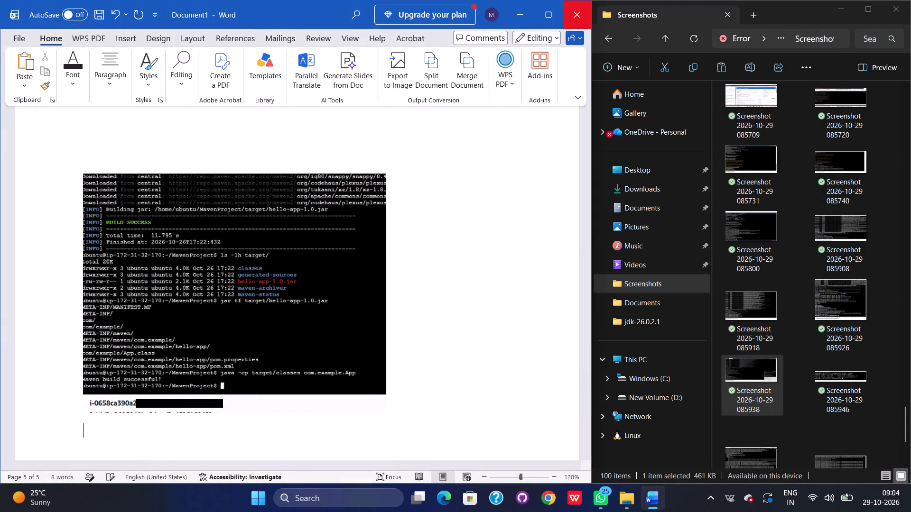
pyautogui.hotkey('ctrl', 'v')
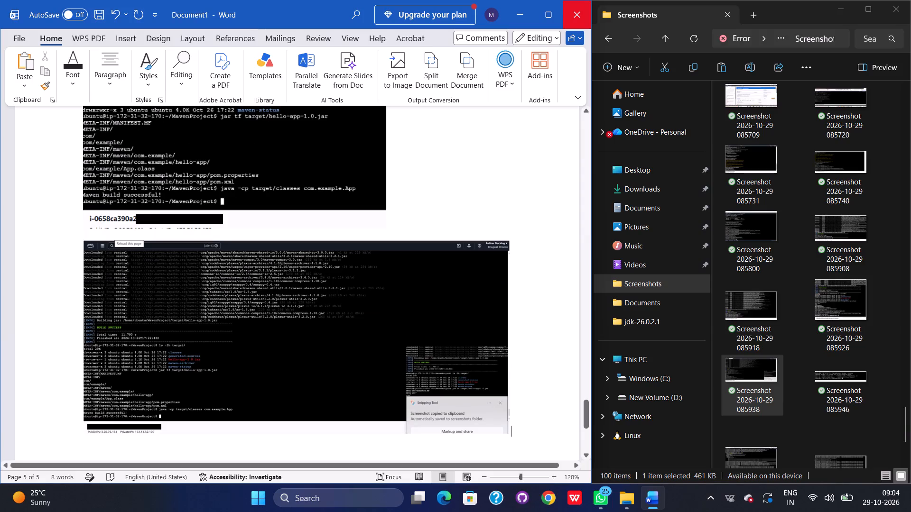
pyautogui.rightClick(817, 403)
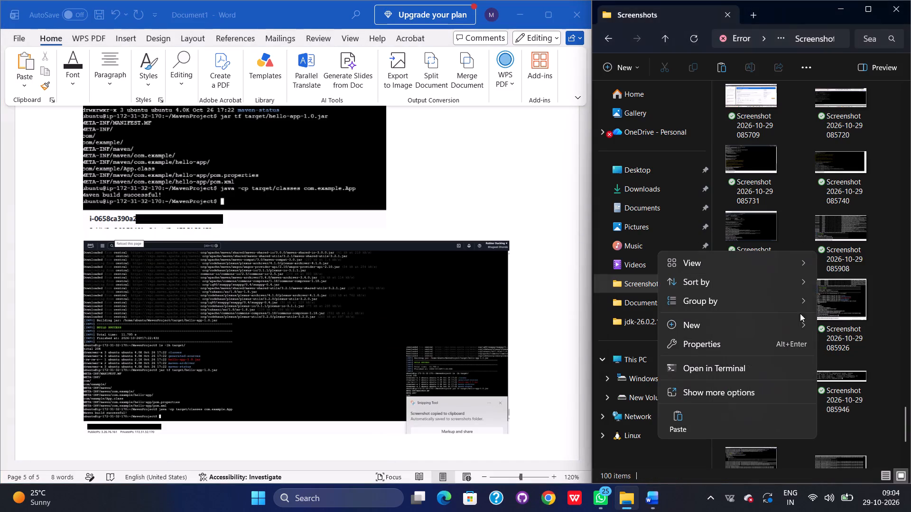
pyautogui.moveTo(895, 380); pyautogui.dragTo(841, 381)
pyautogui.rightClick(841, 381)
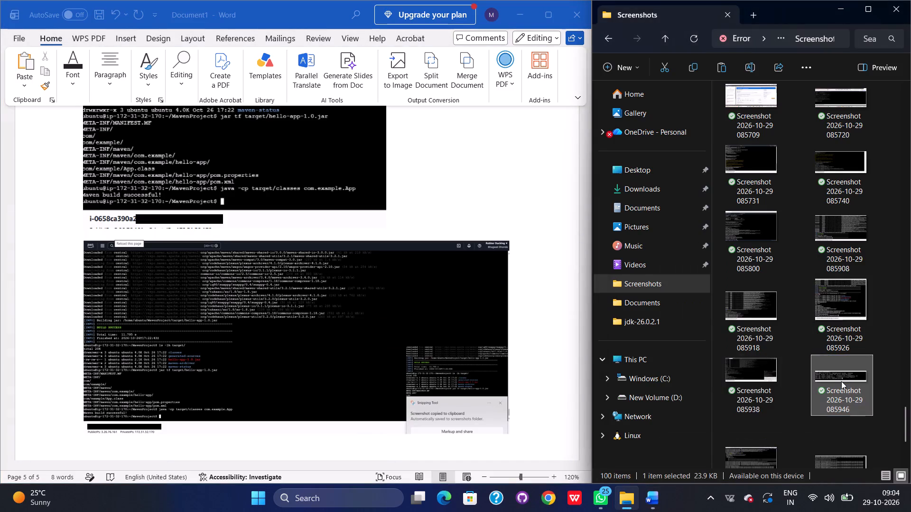
pyautogui.click(684, 24)
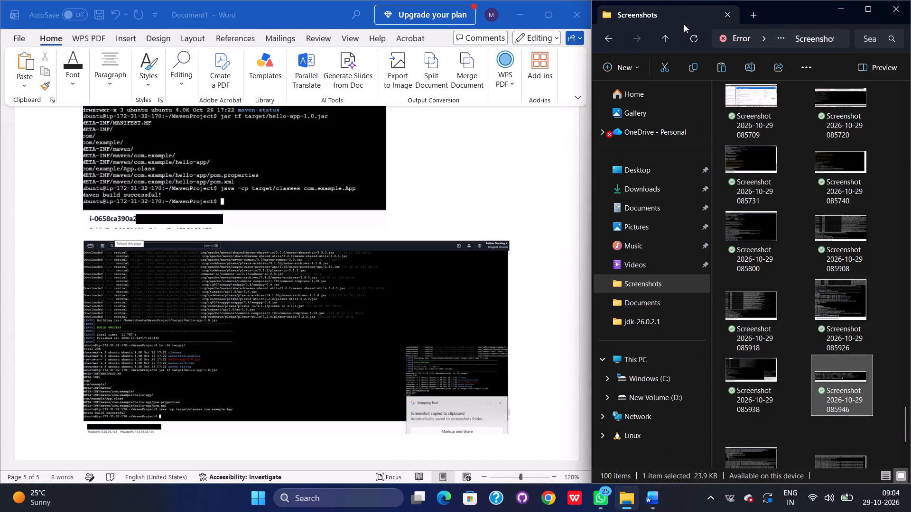
pyautogui.click(521, 436)
pyautogui.press('Return')
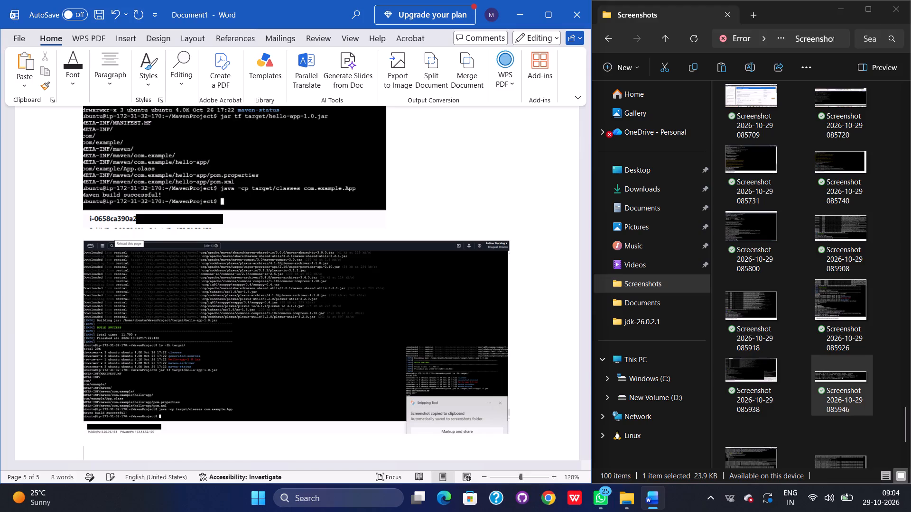
pyautogui.hotkey('ctrl', 'v')
# Add the heading "Q3.)" at the top of a new page, using blank lines below the docker --version image to reach it.
pyautogui.scroll(-1, 400, 390)
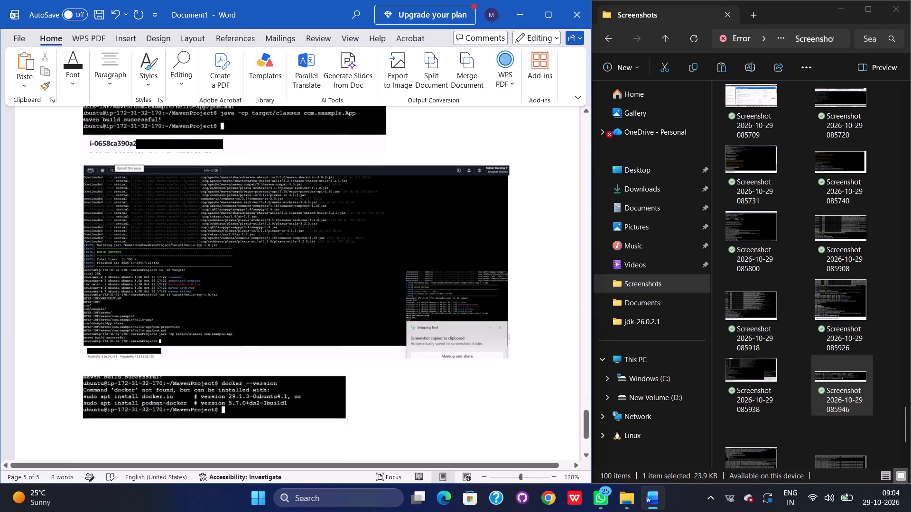
pyautogui.scroll(-1, 400, 390)
pyautogui.press('Return')
pyautogui.press('Return')
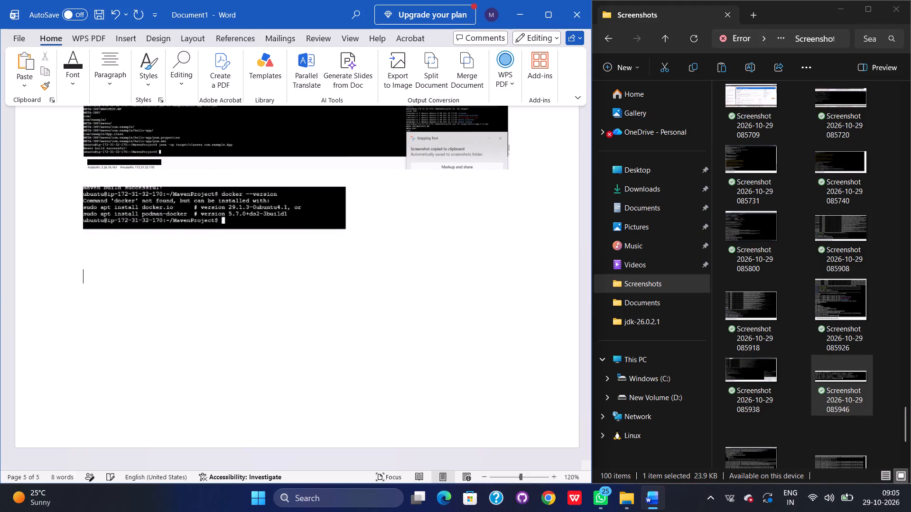
pyautogui.press('Return')
pyautogui.press('Return')
pyautogui.press('Return')
pyautogui.press('Return')
pyautogui.press('Return')
pyautogui.press('Return')
pyautogui.press('Return')
pyautogui.press('Return')
pyautogui.press('Return')
pyautogui.press('Return')
pyautogui.press('Return')
pyautogui.press('Return')
pyautogui.press('Return')
pyautogui.press('BackSpace')
pyautogui.press('BackSpace')
pyautogui.press('BackSpace')
pyautogui.press('BackSpace')
pyautogui.press('BackSpace')
pyautogui.press('BackSpace')
pyautogui.press('BackSpace')
pyautogui.press('BackSpace')
pyautogui.press('BackSpace')
pyautogui.press('BackSpace')
pyautogui.press('BackSpace')
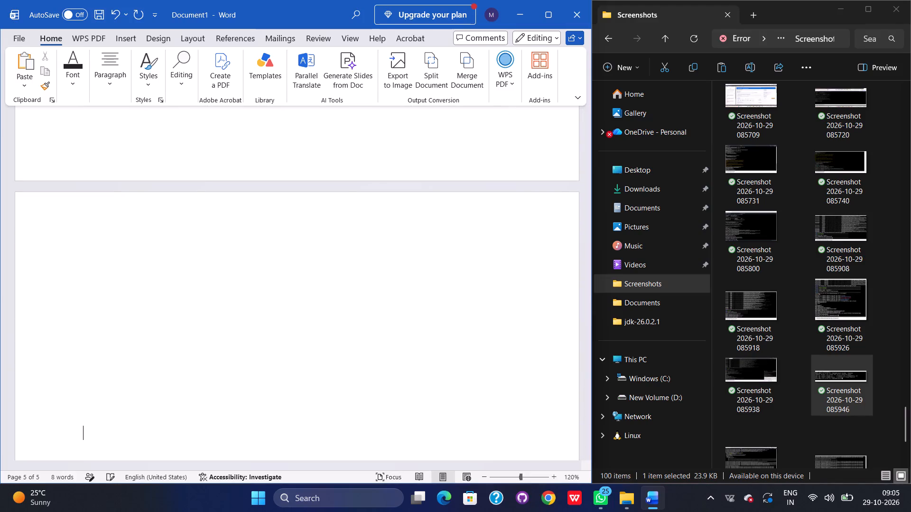
pyautogui.press('Return')
pyautogui.press('Return')
pyautogui.press('Return')
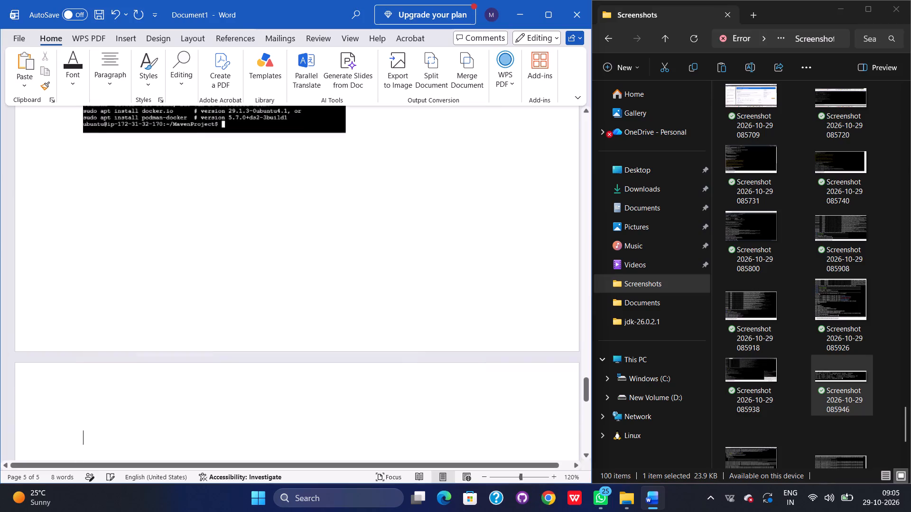
pyautogui.hotkey('ctrl', 'q')
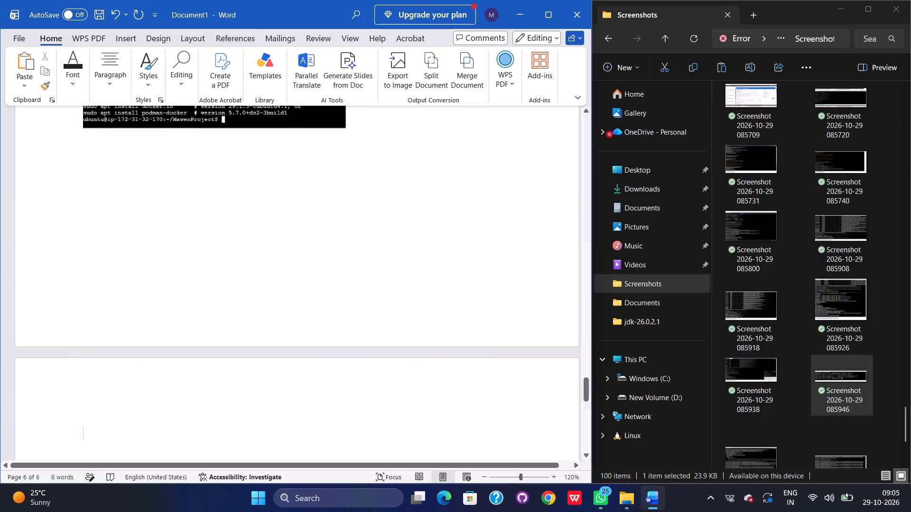
pyautogui.hotkey('shift', 'q')
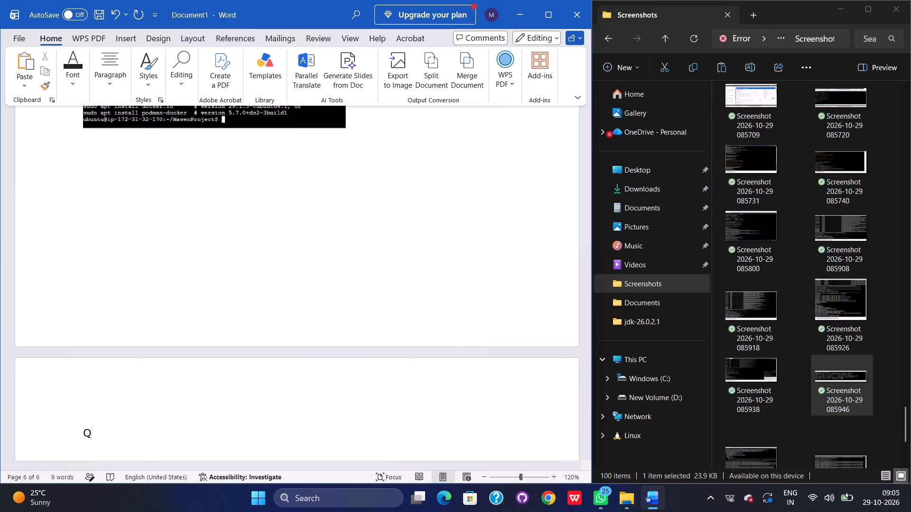
pyautogui.press('3')
pyautogui.press('.')
pyautogui.hotkey('shift', ')')
pyautogui.press('Return')
pyautogui.scroll(-1, 359, 338)
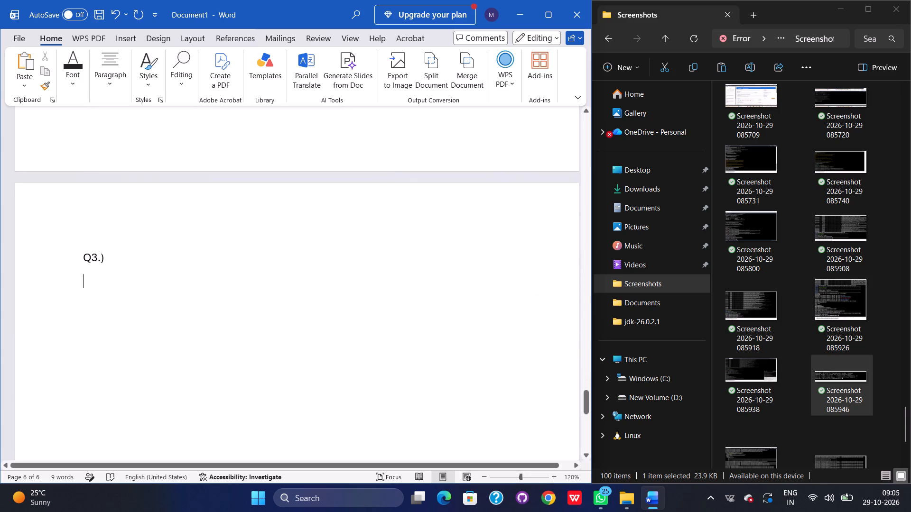
pyautogui.scroll(-1, 359, 338)
pyautogui.scroll(-4, 747, 283)
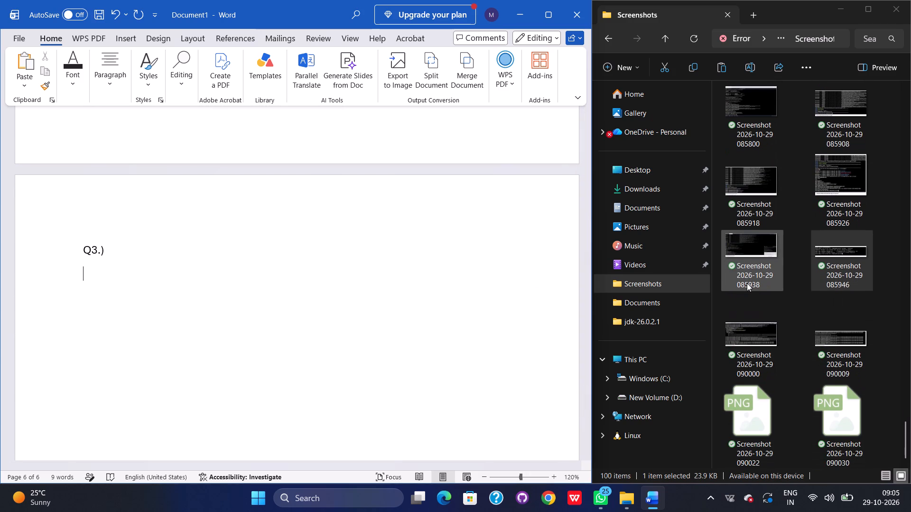
pyautogui.scroll(-2, 747, 283)
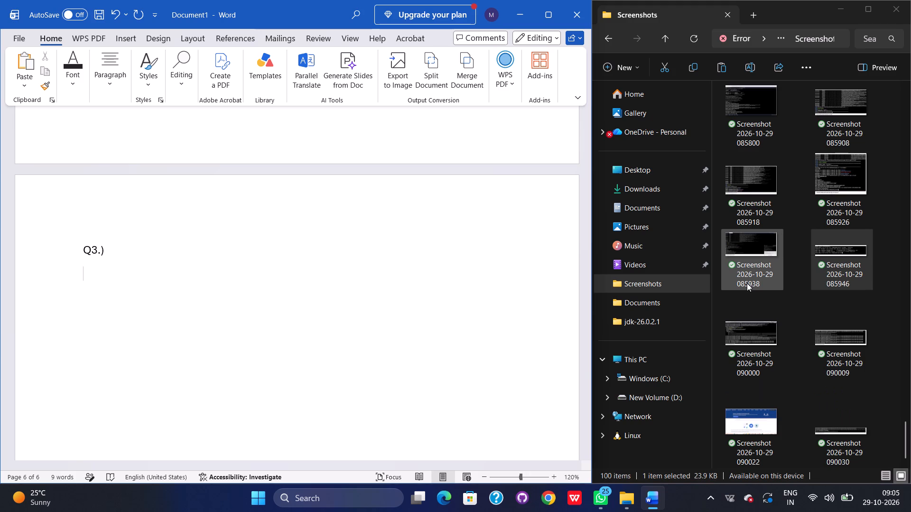
pyautogui.rightClick(743, 320)
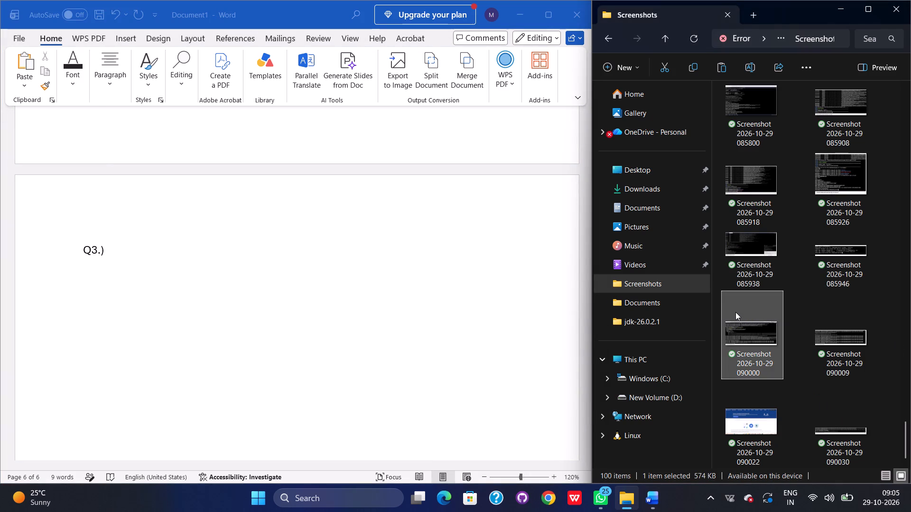
pyautogui.rightClick(737, 313)
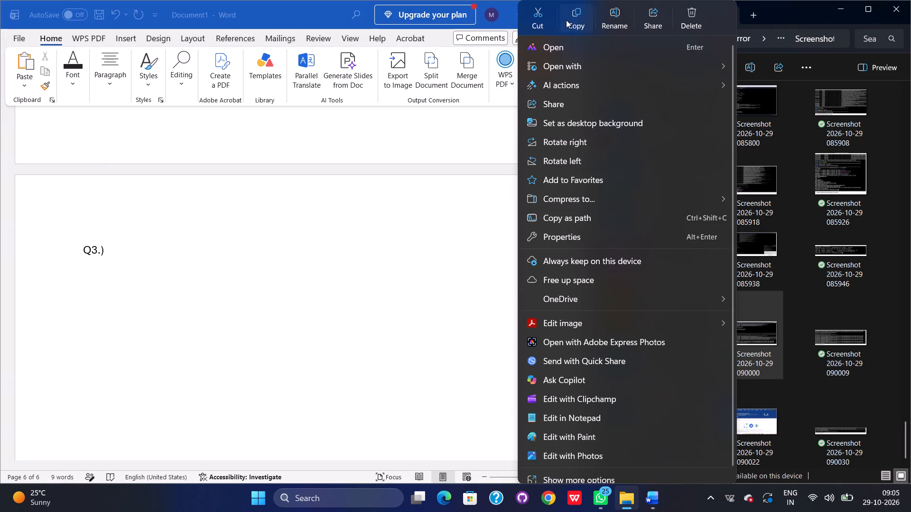
pyautogui.click(566, 20)
pyautogui.click(186, 272)
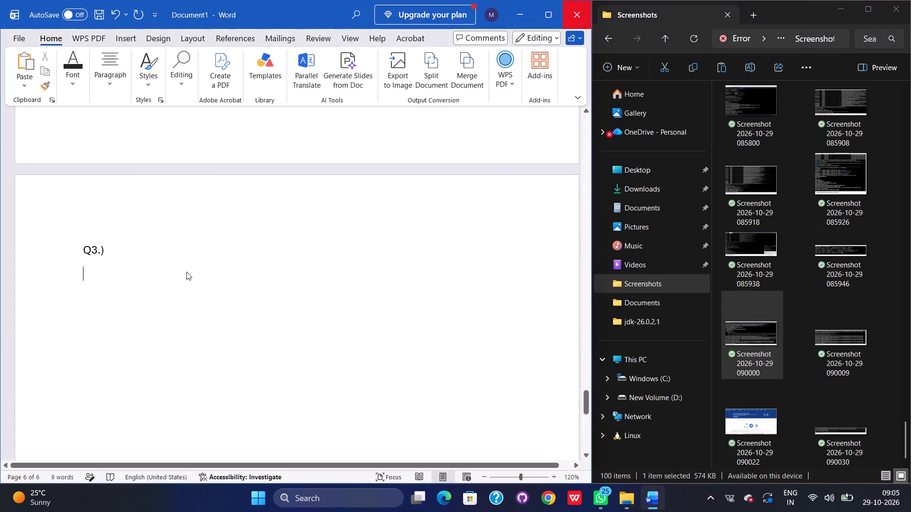
pyautogui.hotkey('ctrl', 'v')
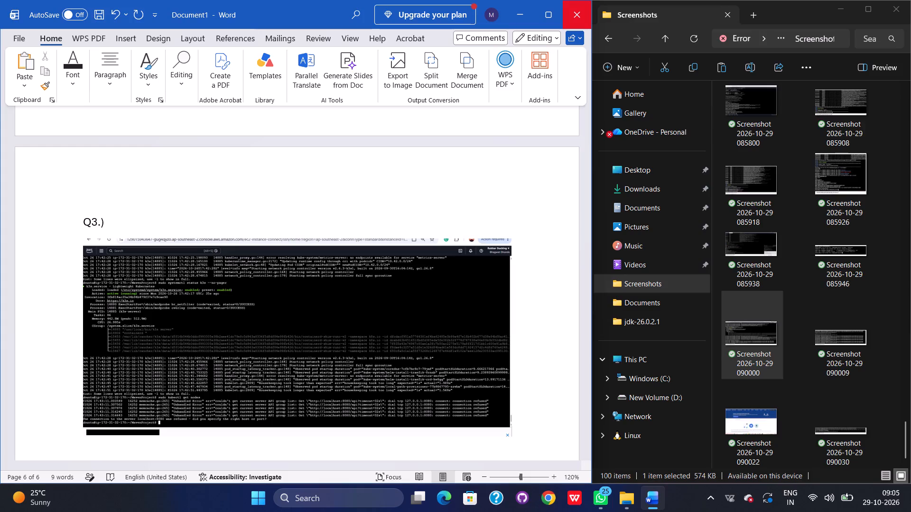
pyautogui.scroll(-2, 186, 272)
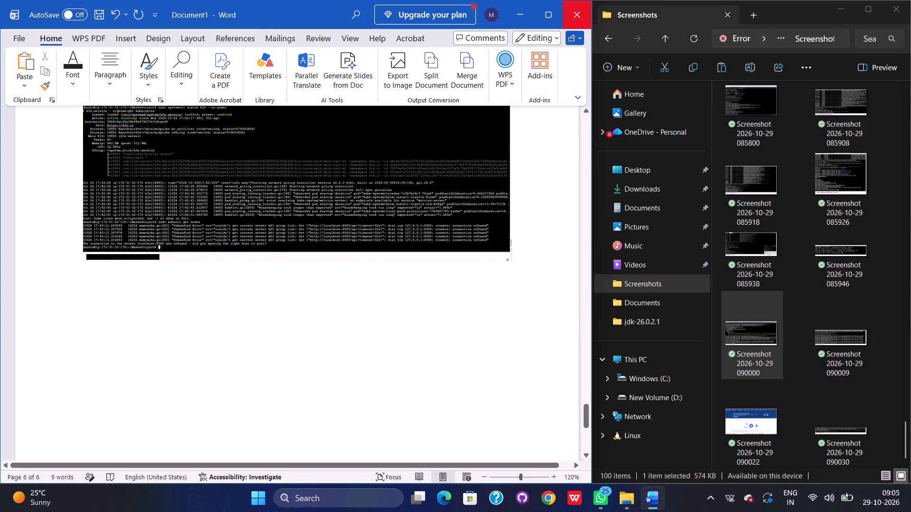
pyautogui.rightClick(832, 350)
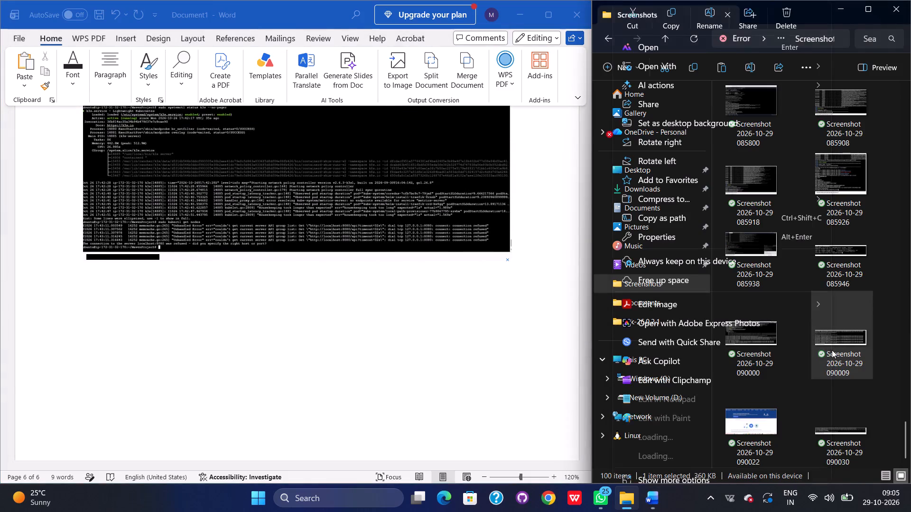
pyautogui.click(670, 18)
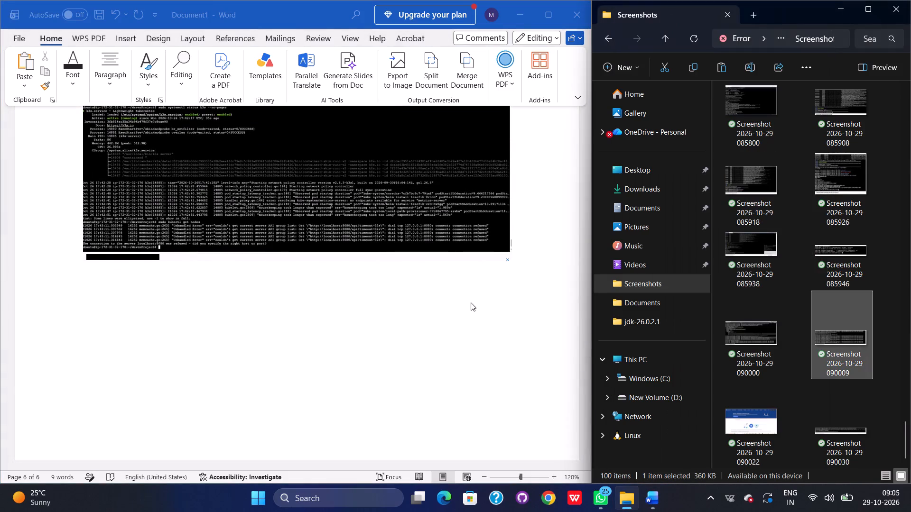
pyautogui.click(469, 305)
pyautogui.press('Return')
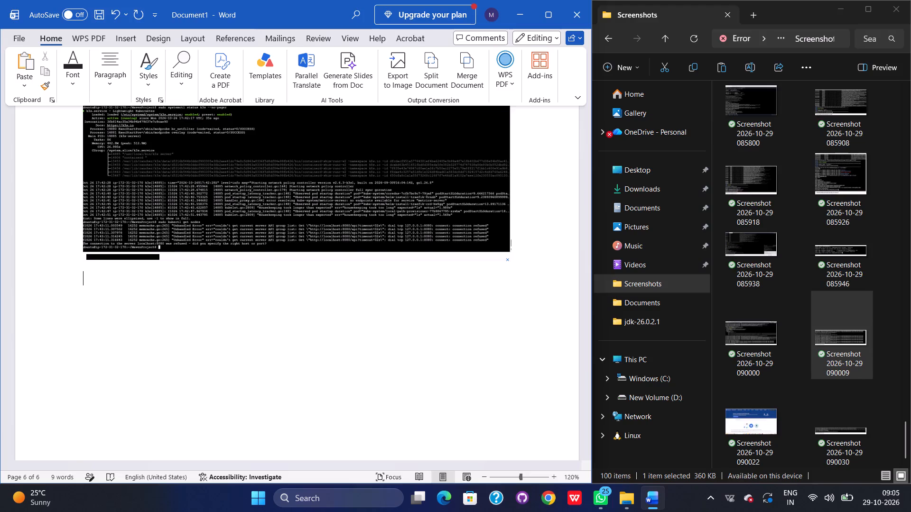
pyautogui.hotkey('ctrl', 'v')
pyautogui.scroll(-2, 469, 305)
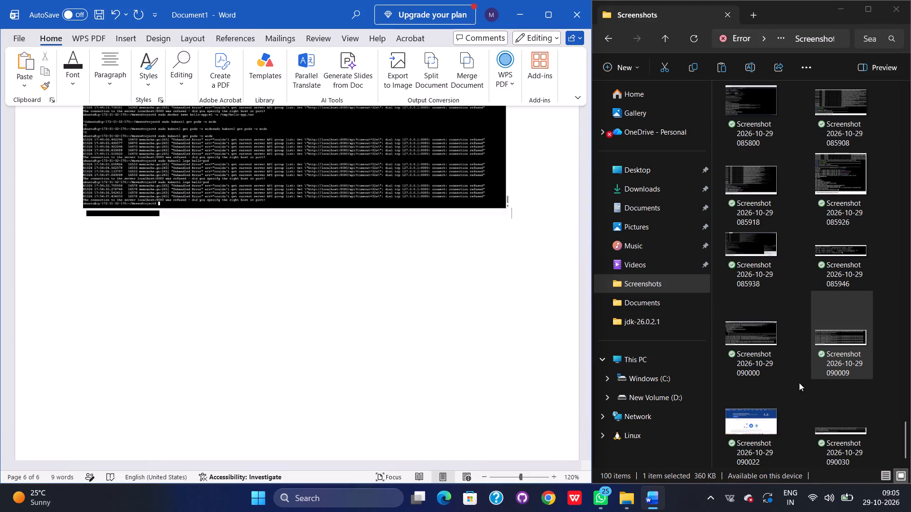
pyautogui.rightClick(764, 433)
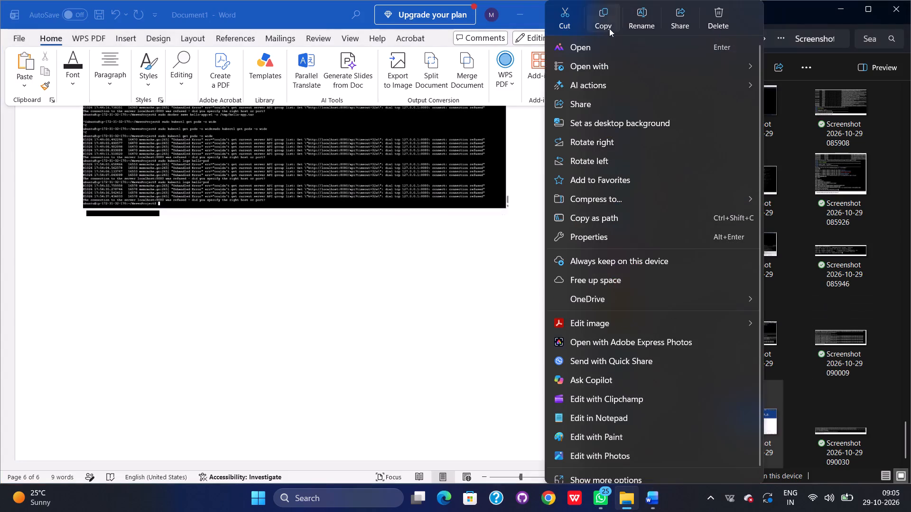
pyautogui.click(606, 22)
pyautogui.click(481, 261)
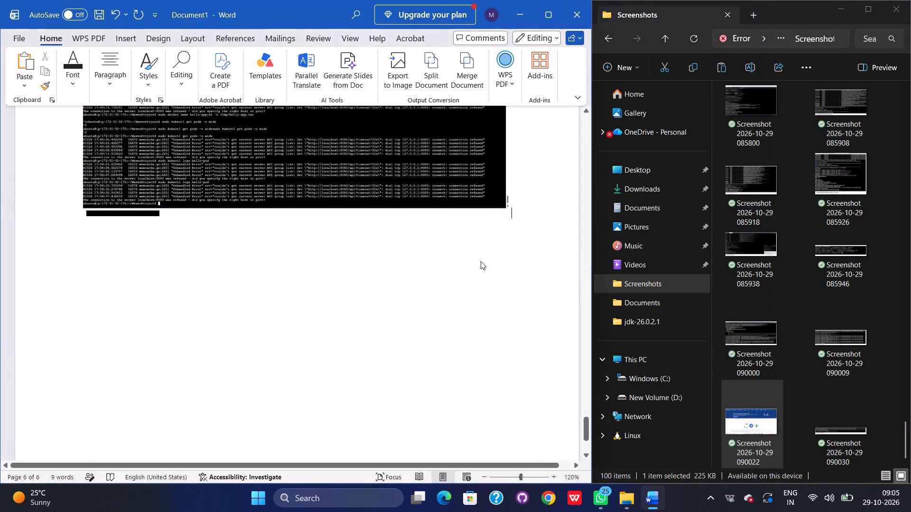
pyautogui.press('Return')
pyautogui.hotkey('ctrl', 'v')
pyautogui.scroll(-1, 481, 261)
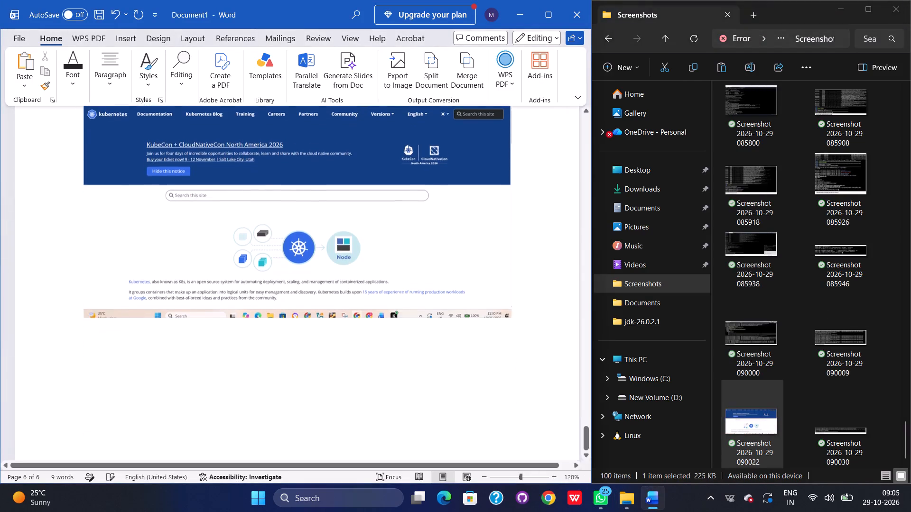
pyautogui.scroll(-2, 481, 261)
pyautogui.press('Return')
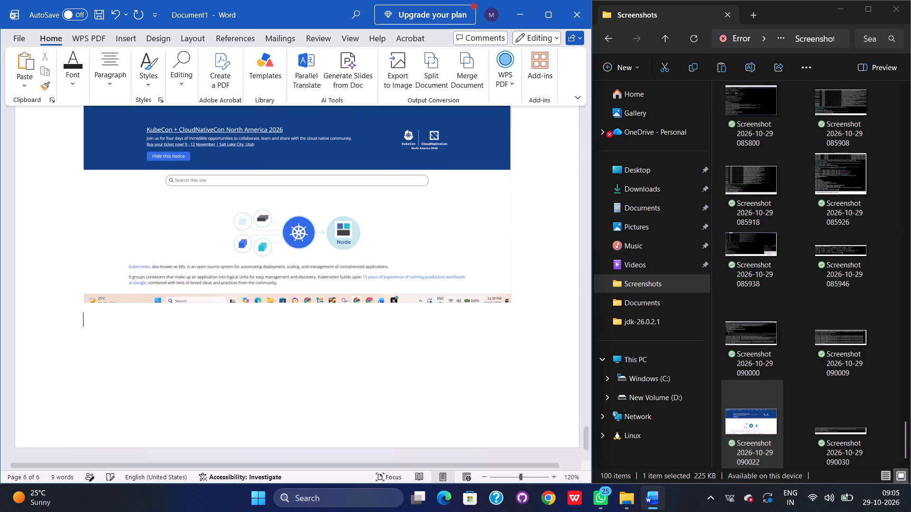
pyautogui.rightClick(859, 443)
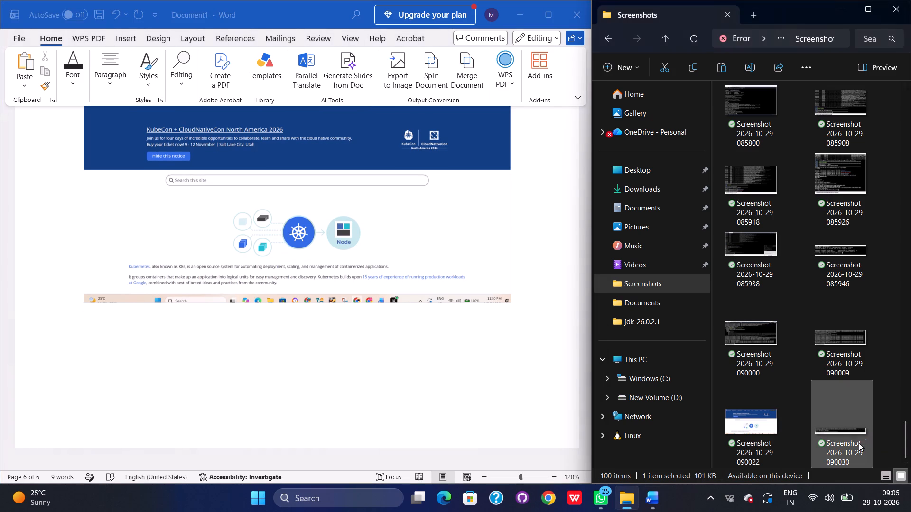
pyautogui.rightClick(850, 414)
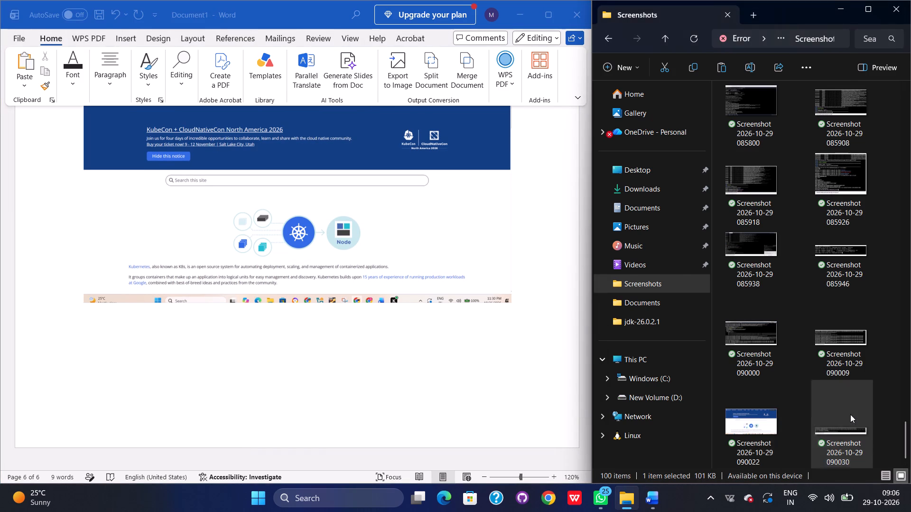
pyautogui.click(682, 32)
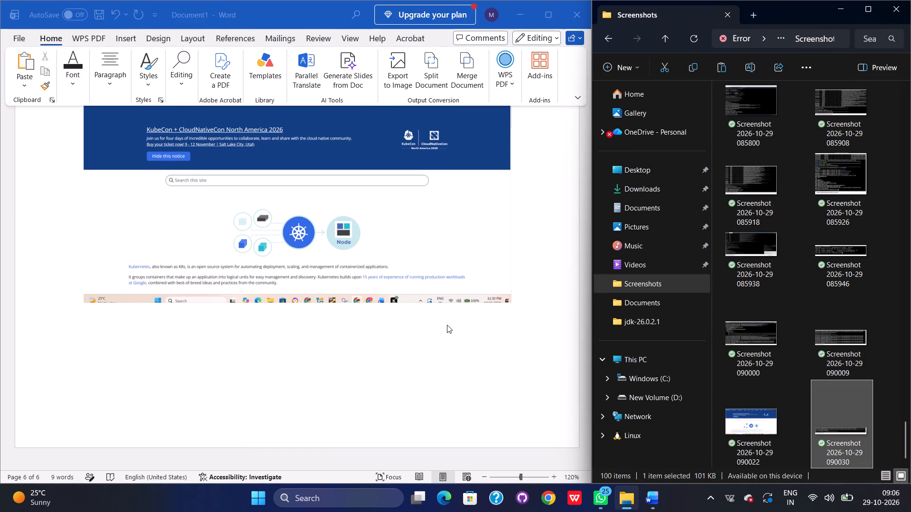
pyautogui.click(432, 343)
pyautogui.hotkey('ctrl', 'v')
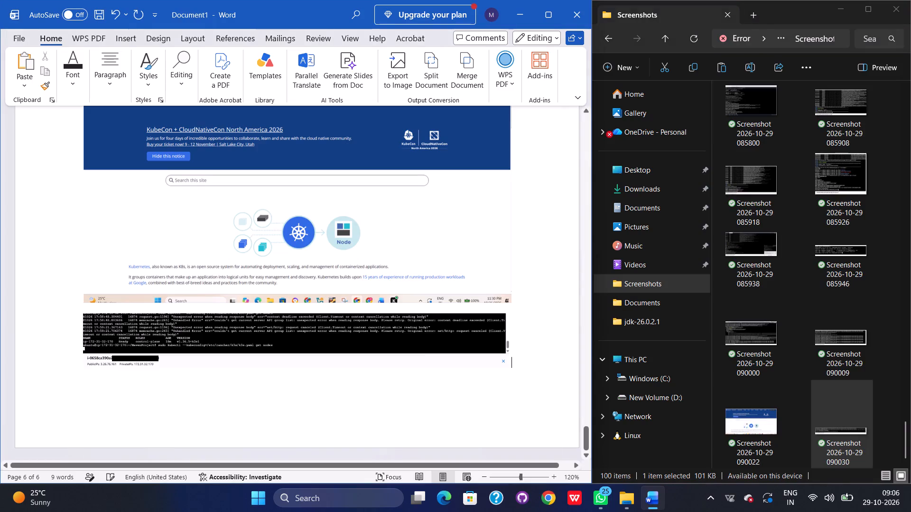
# Review the inserted screenshots through the document, from the Ubuntu terminal and Maven build images to the final Kubernetes images.
pyautogui.scroll(13, 522, 222)
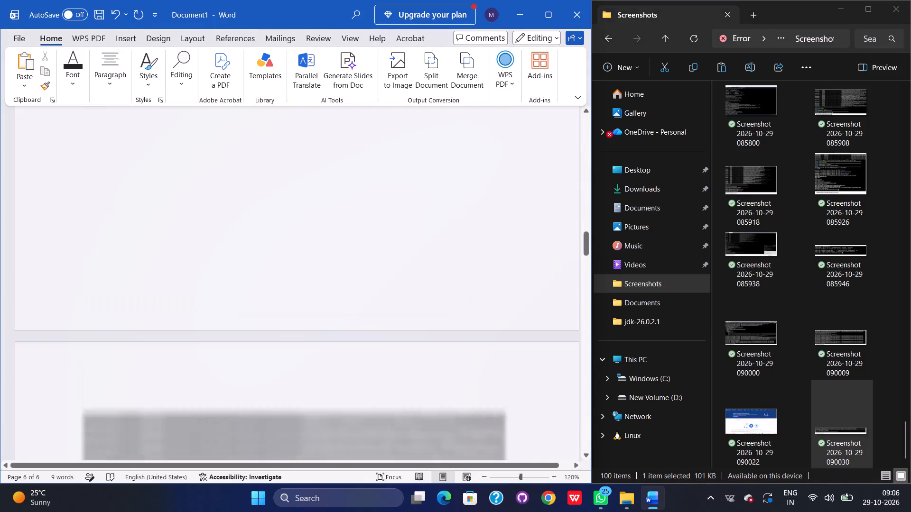
pyautogui.scroll(-12, 522, 222)
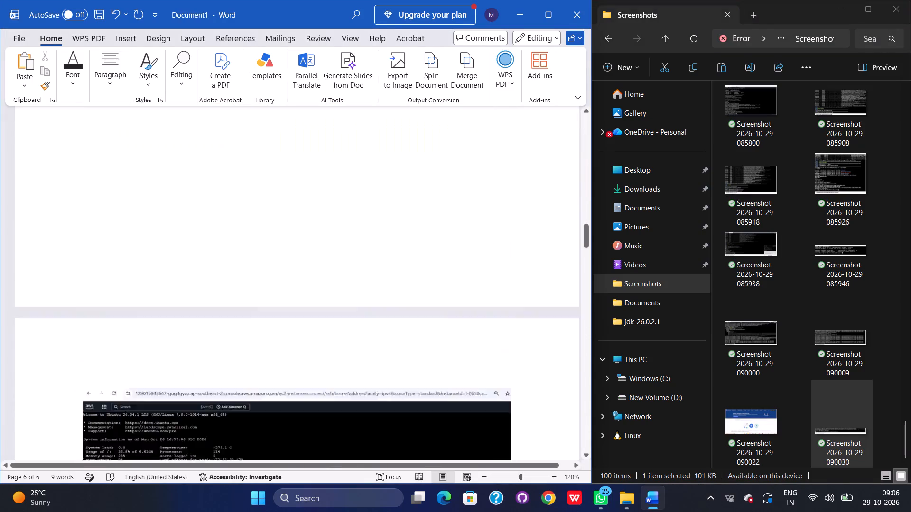
pyautogui.scroll(-4, 522, 222)
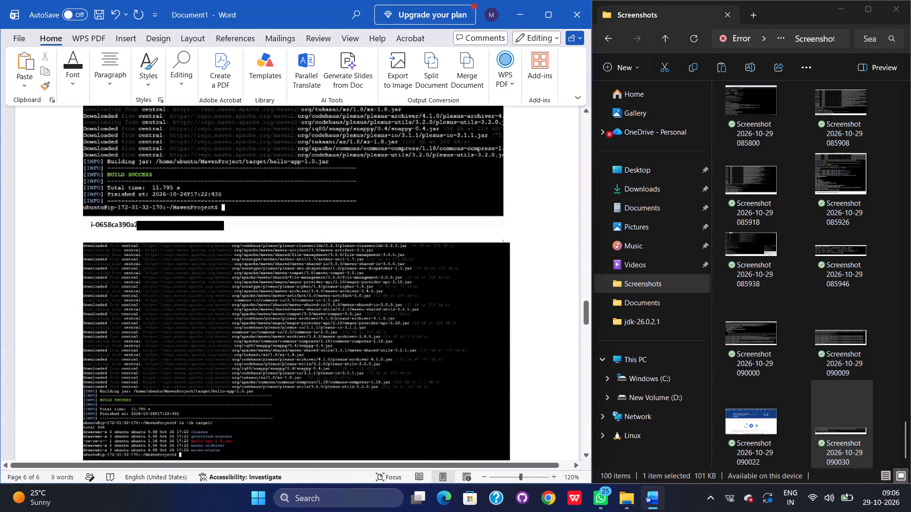
pyautogui.scroll(-4, 522, 222)
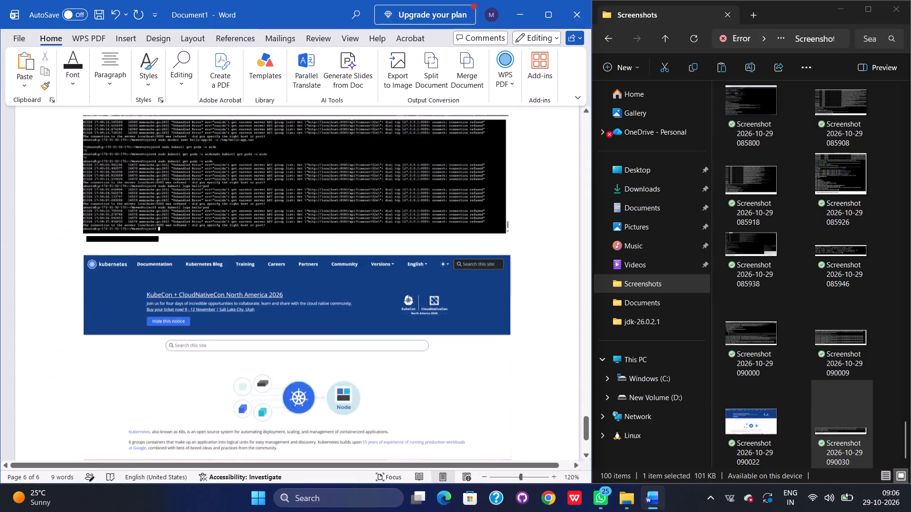
pyautogui.scroll(-1, 522, 222)
pyautogui.scroll(1, 522, 222)
pyautogui.scroll(-6, 522, 222)
pyautogui.scroll(1, 522, 222)
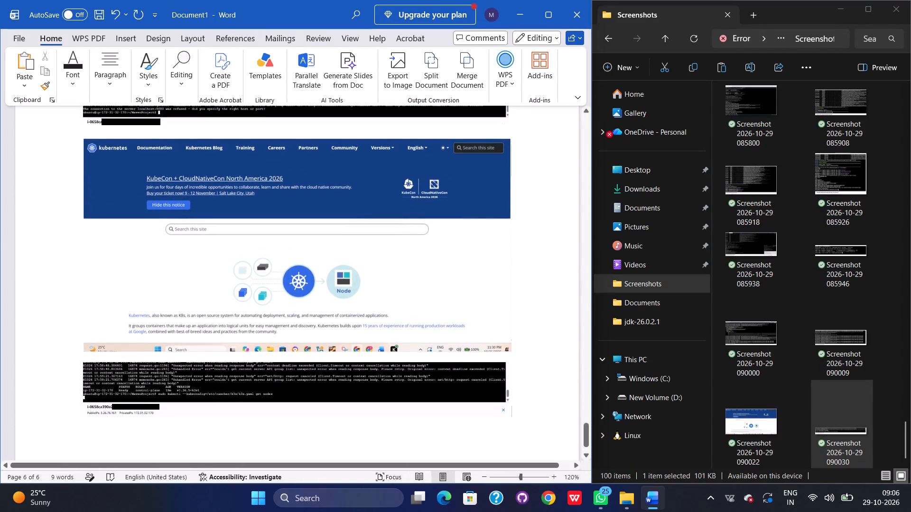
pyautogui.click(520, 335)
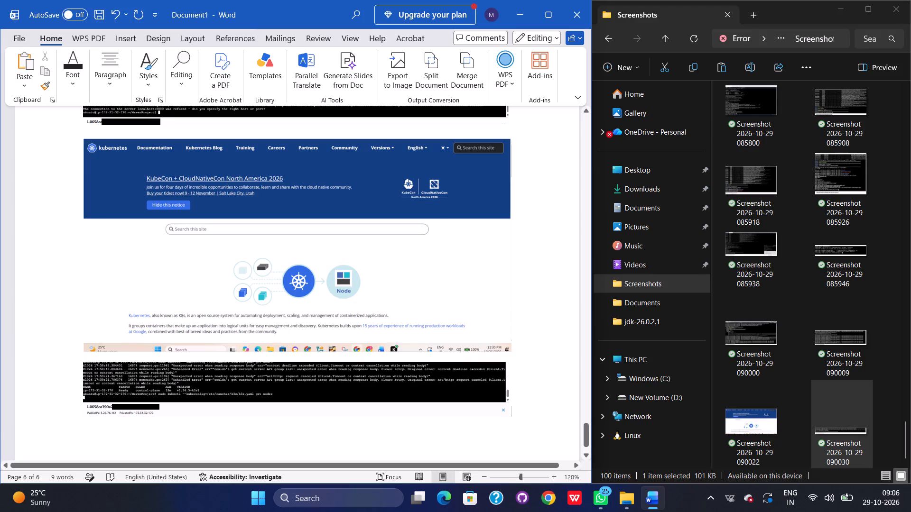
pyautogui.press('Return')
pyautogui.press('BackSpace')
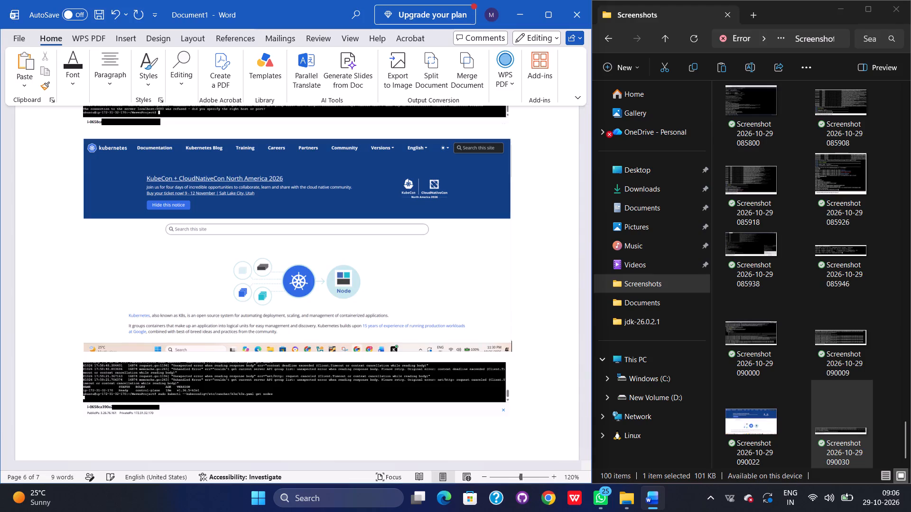
# Save the document as DEVOPS PBL SET 1 in the OneDrive Documents folder.
pyautogui.scroll(19, 389, 255)
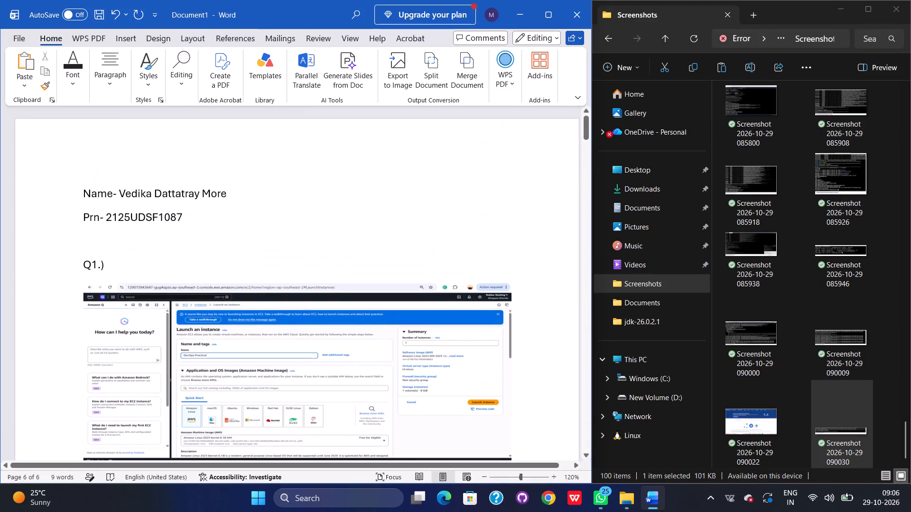
pyautogui.hotkey('ctrl', 's')
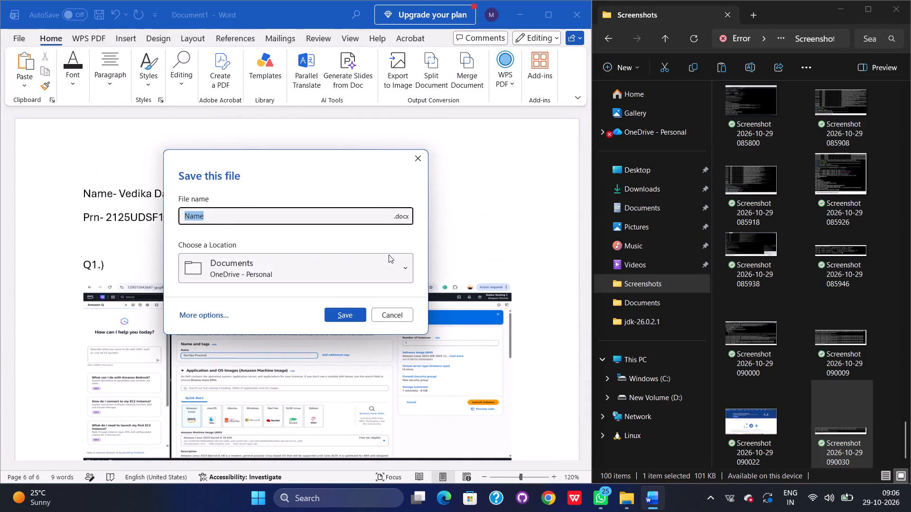
pyautogui.press('BackSpace')
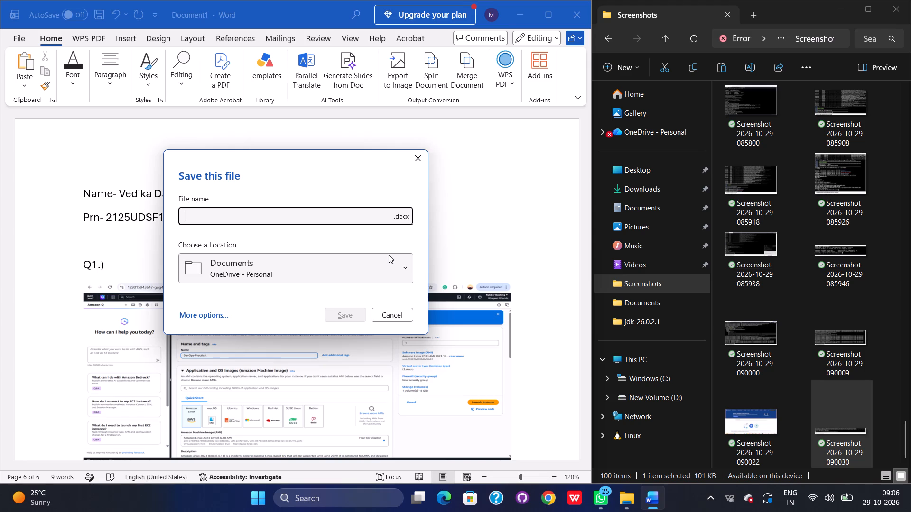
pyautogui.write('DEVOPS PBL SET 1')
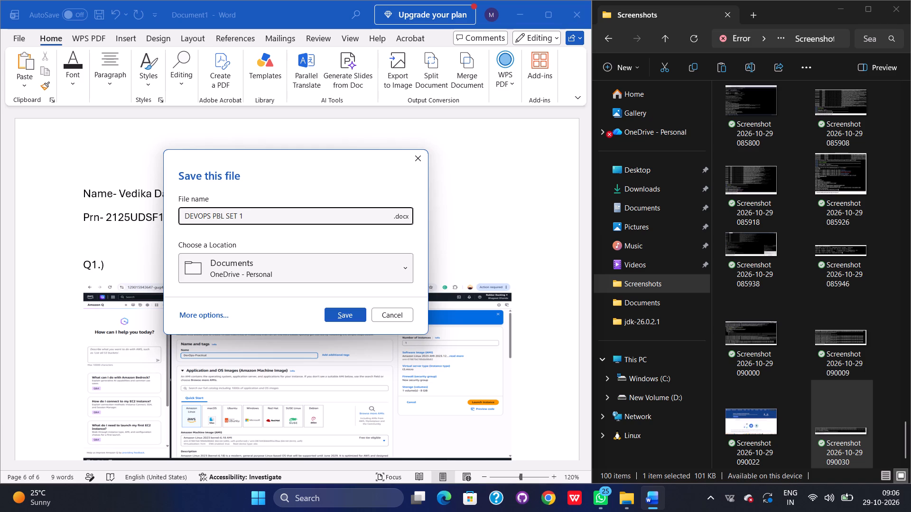
# Choose the OneDrive Desktop folder as the location and save the document DEVOPS PBL SET 1 there.
pyautogui.click(335, 274)
pyautogui.click(290, 342)
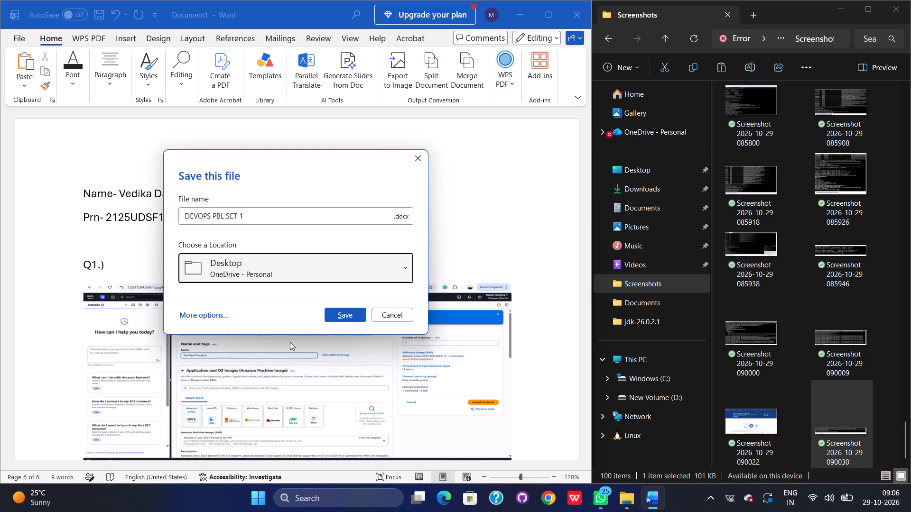
pyautogui.click(340, 318)
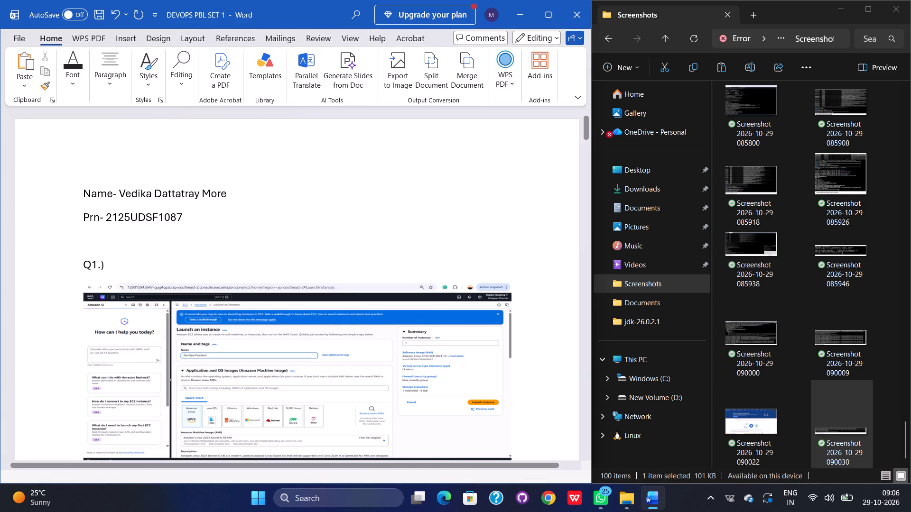
pyautogui.hotkey('ctrl', 's')
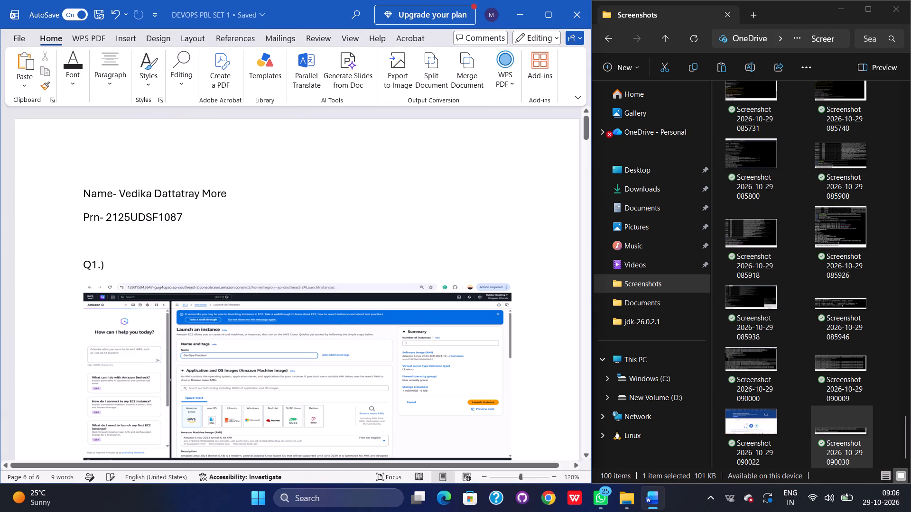
# Close the saved DEVOPS PBL SET 1 document and the Screenshots folder window.
pyautogui.click(571, 15)
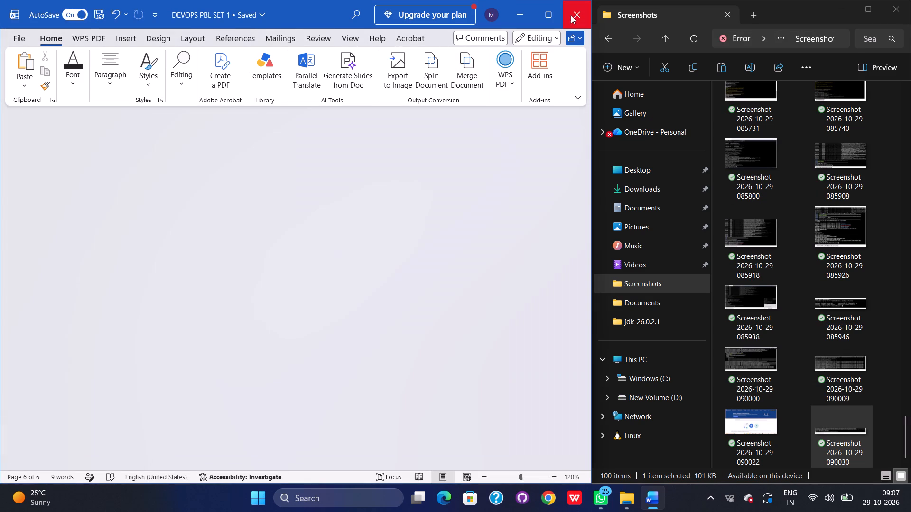
pyautogui.click(895, 9)
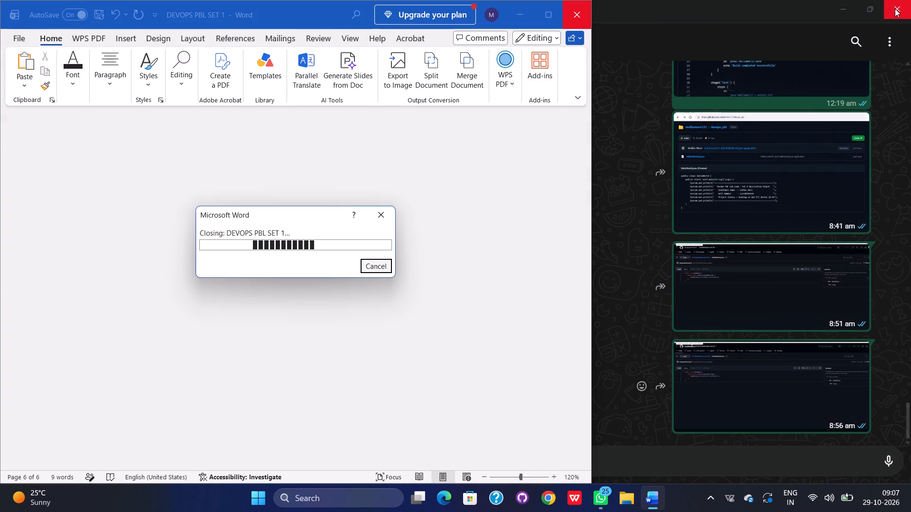
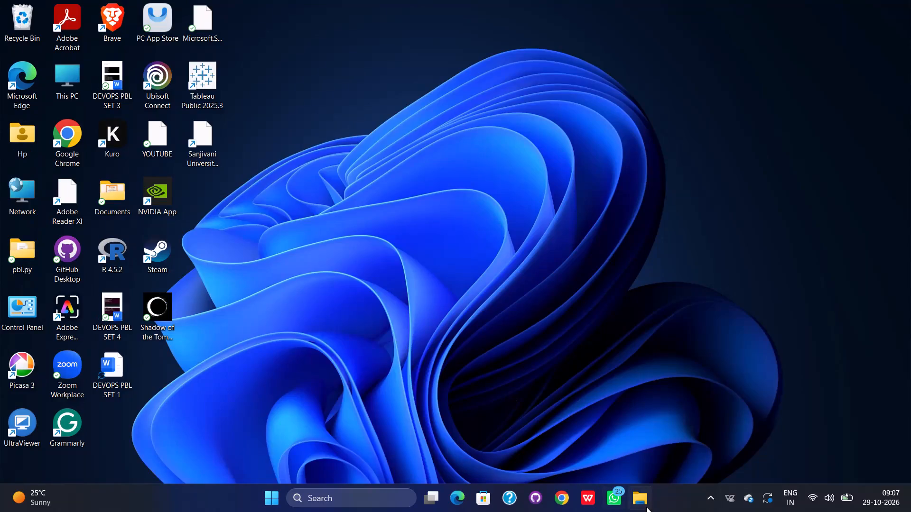
# Switch to File Explorer and open the OneDrive Desktop folder.
pyautogui.click(646, 507)
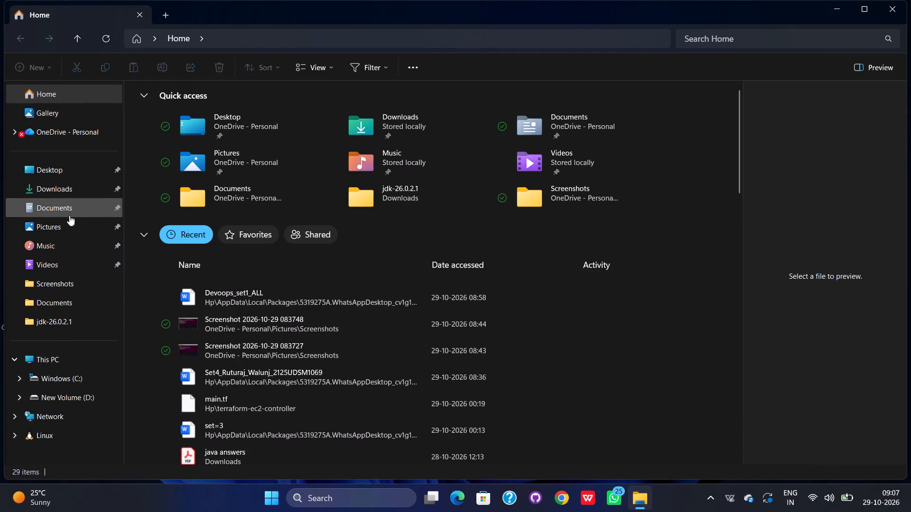
pyautogui.click(83, 176)
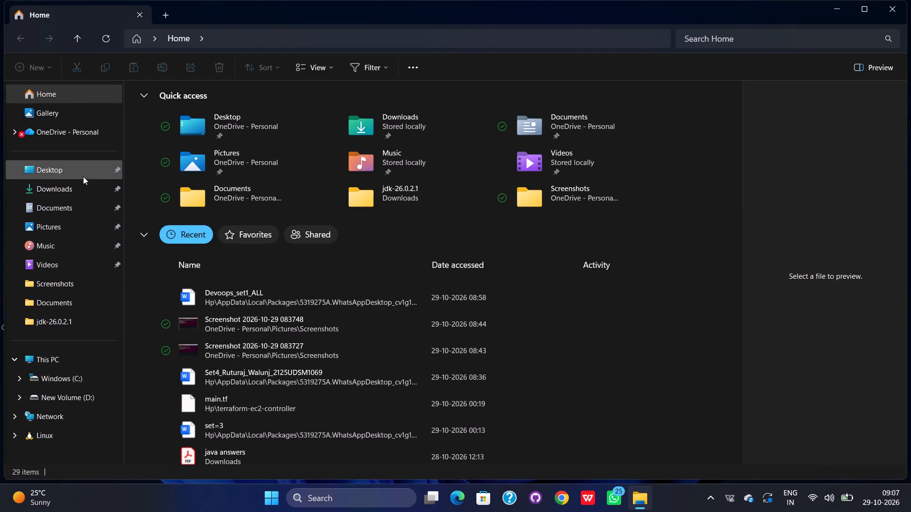
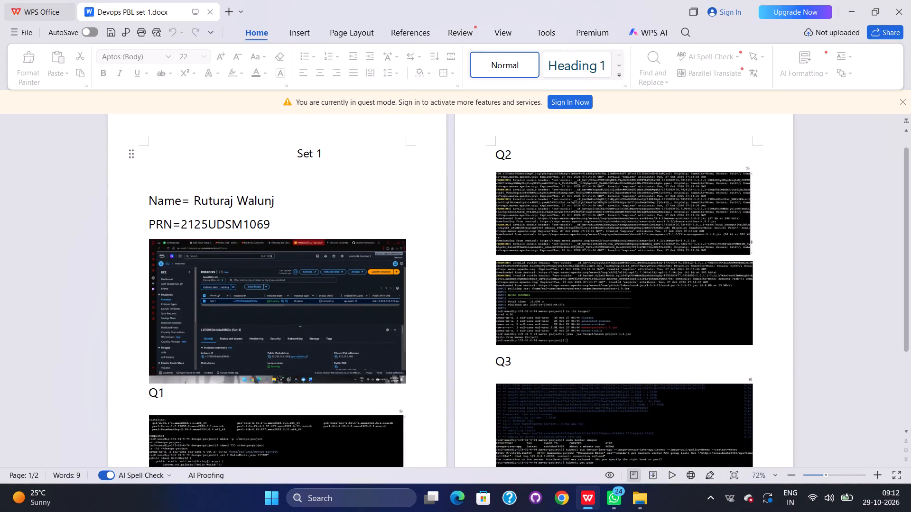
# Review Devops PBL set 1.docx from the Set 1 heading and student details through the Q1, Q2 and Q3 screenshots.
pyautogui.scroll(-1, 343, 305)
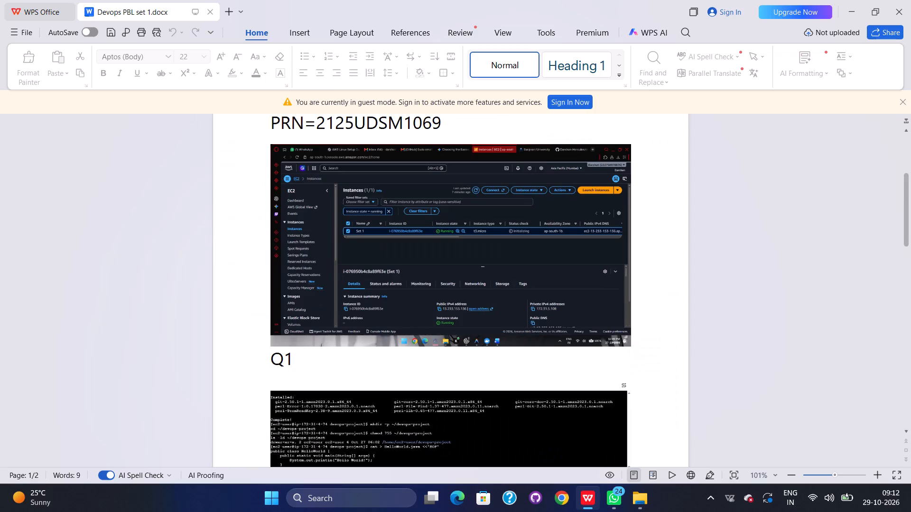
pyautogui.scroll(-1, 352, 256)
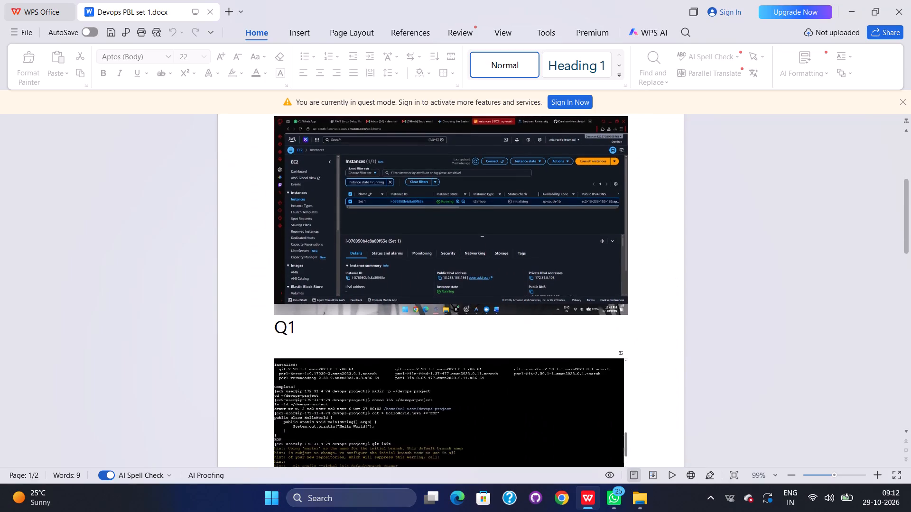
pyautogui.scroll(-8, 352, 256)
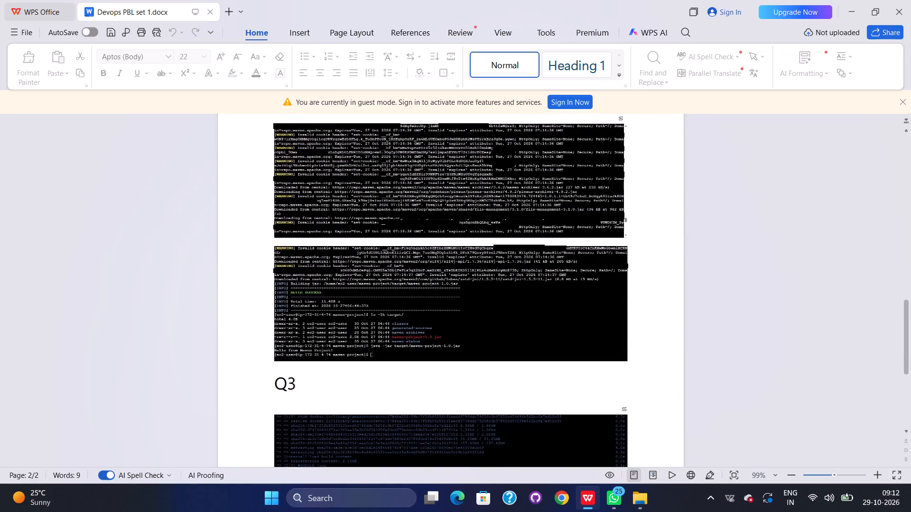
pyautogui.scroll(-1, 352, 256)
pyautogui.scroll(3, 352, 256)
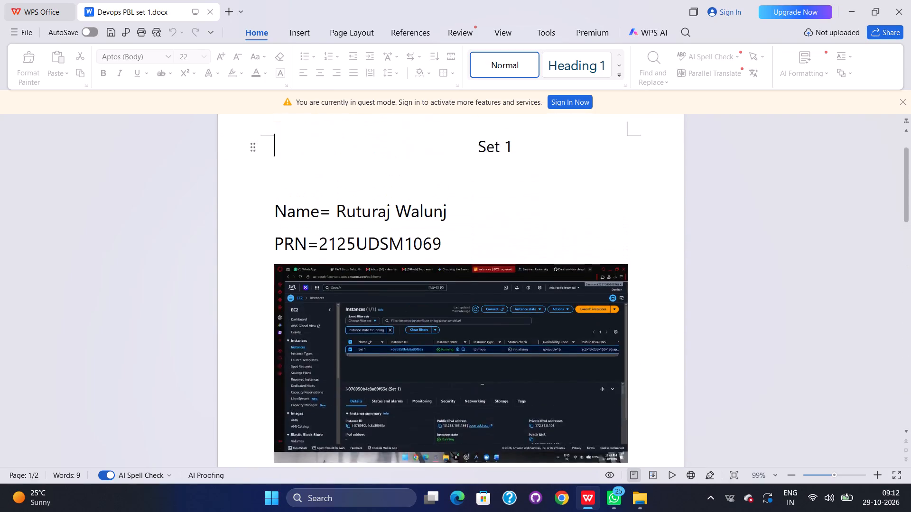
pyautogui.scroll(-1, 352, 256)
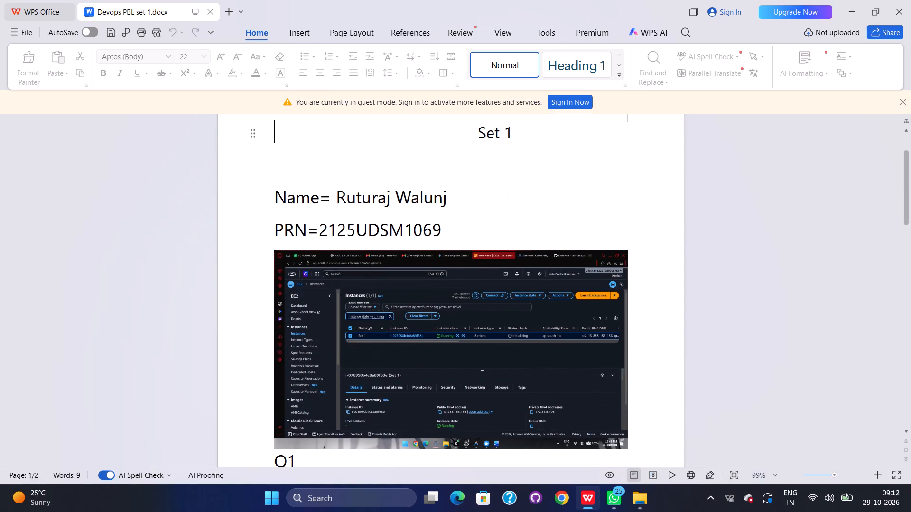
pyautogui.scroll(-2, 352, 256)
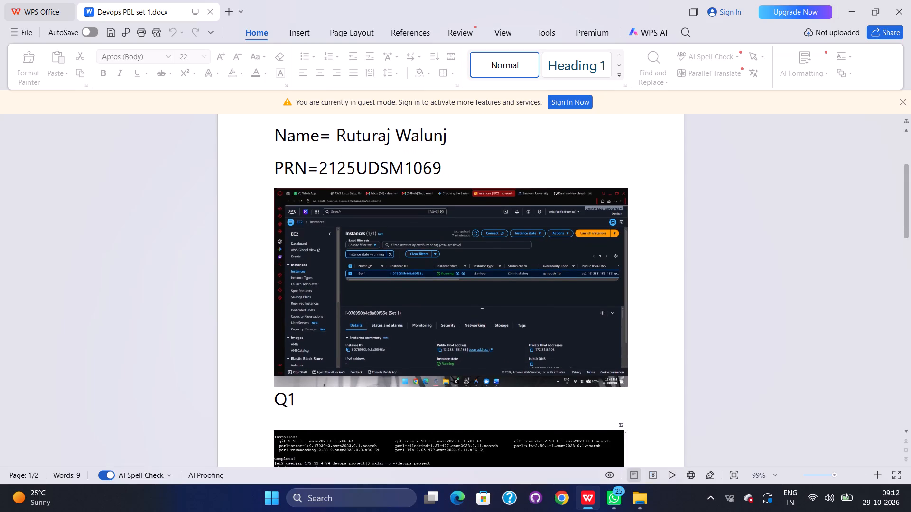
pyautogui.scroll(-13, 352, 256)
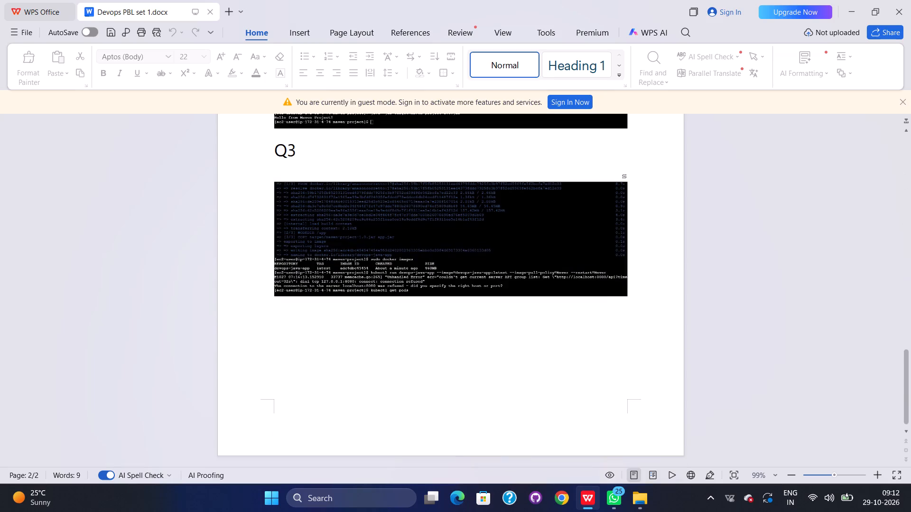
pyautogui.scroll(-14, 352, 256)
pyautogui.scroll(6, 565, 267)
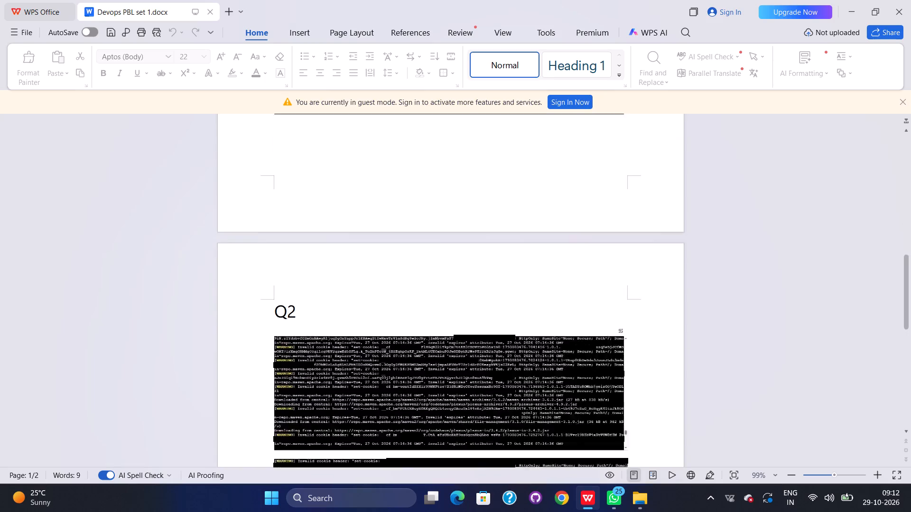
pyautogui.scroll(7, 565, 267)
# Close WPS Office with the Devops PBL set 1.docx document.
pyautogui.click(894, 10)
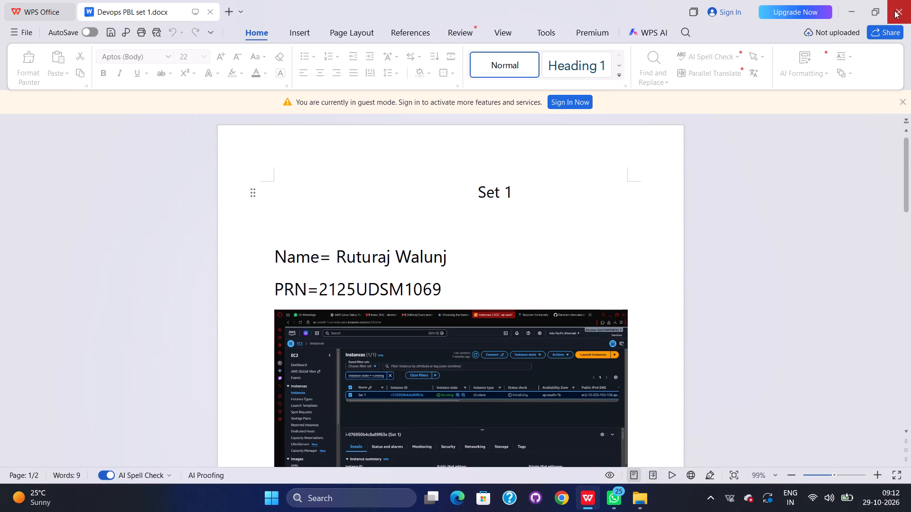
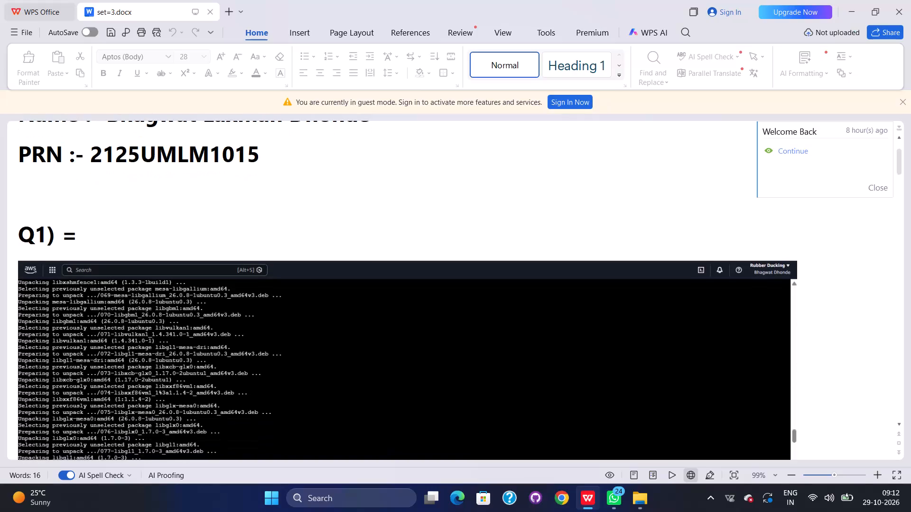
# Examine the set=3.docx document's opening, covering the Set = 3 heading, student details and the Q1 terminal screenshot.
pyautogui.scroll(-1, 398, 359)
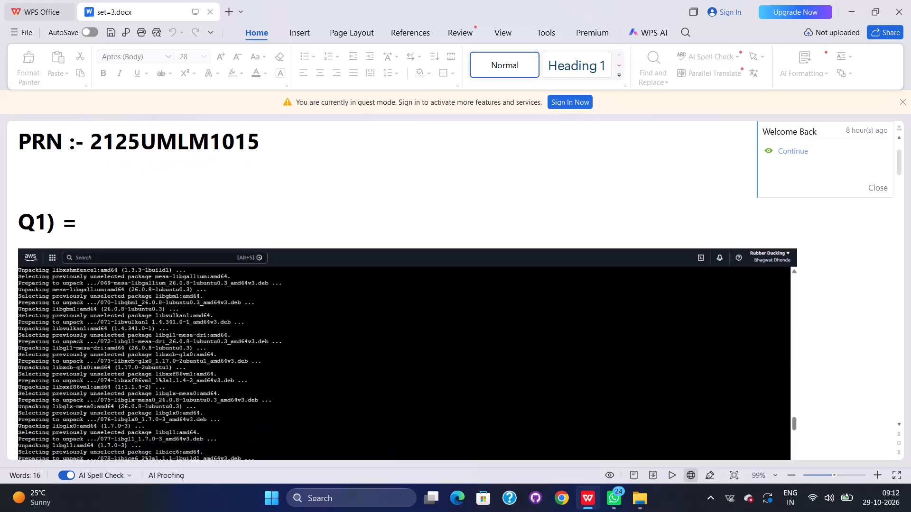
pyautogui.scroll(-3, 398, 359)
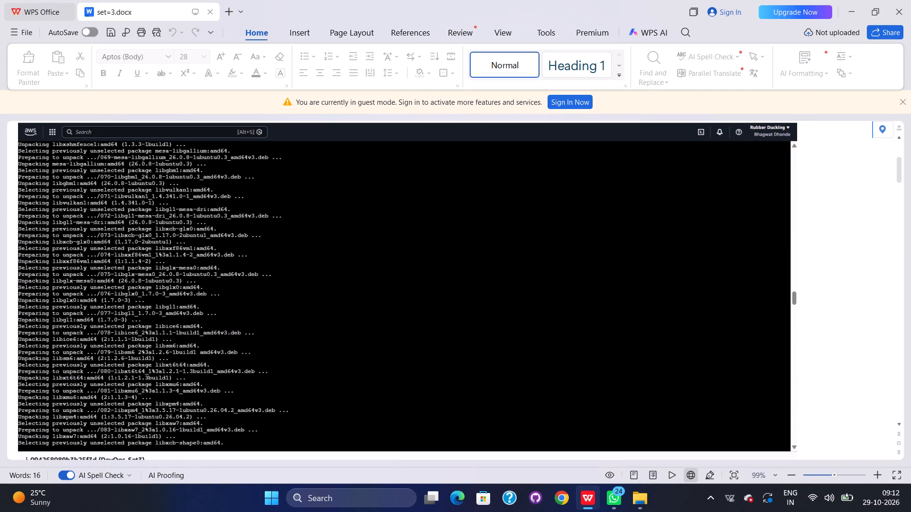
pyautogui.scroll(3, 398, 359)
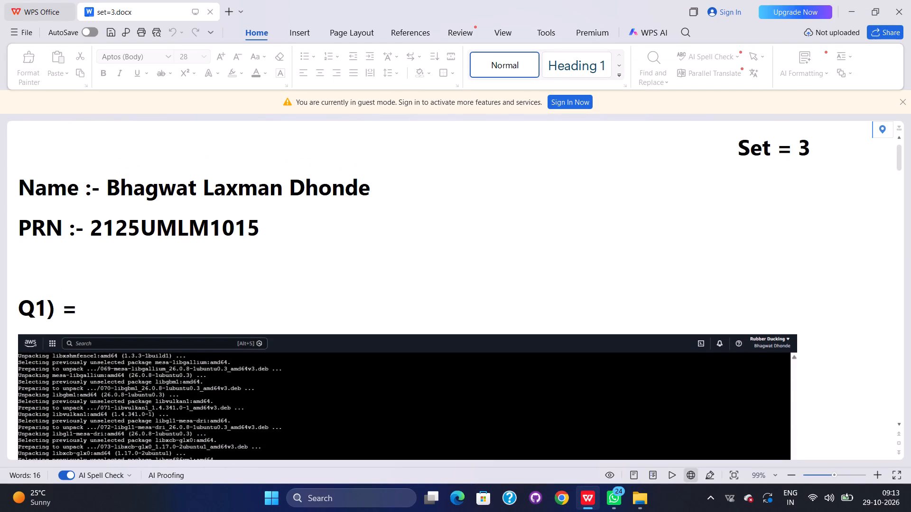
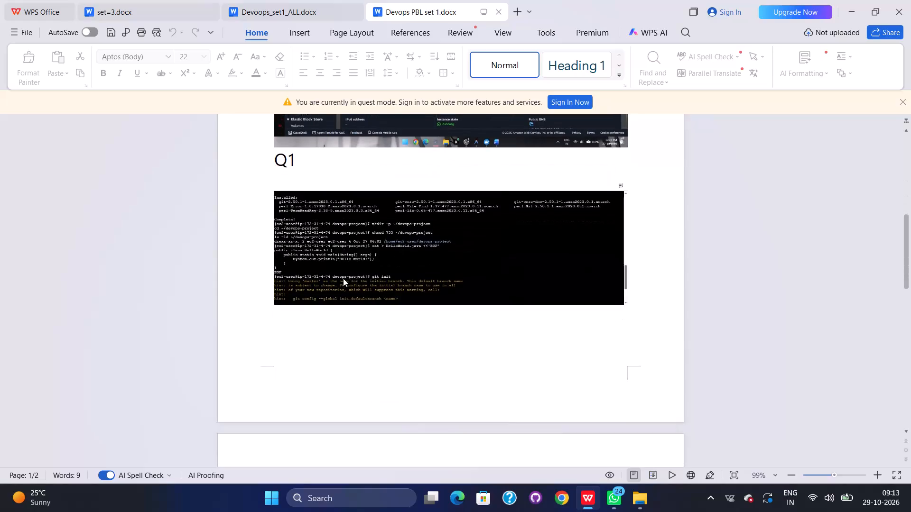
# Review the remainder of Devops PBL set 1.docx from the Q1 terminal screenshot through the Q3 screenshot.
pyautogui.scroll(-3, 343, 278)
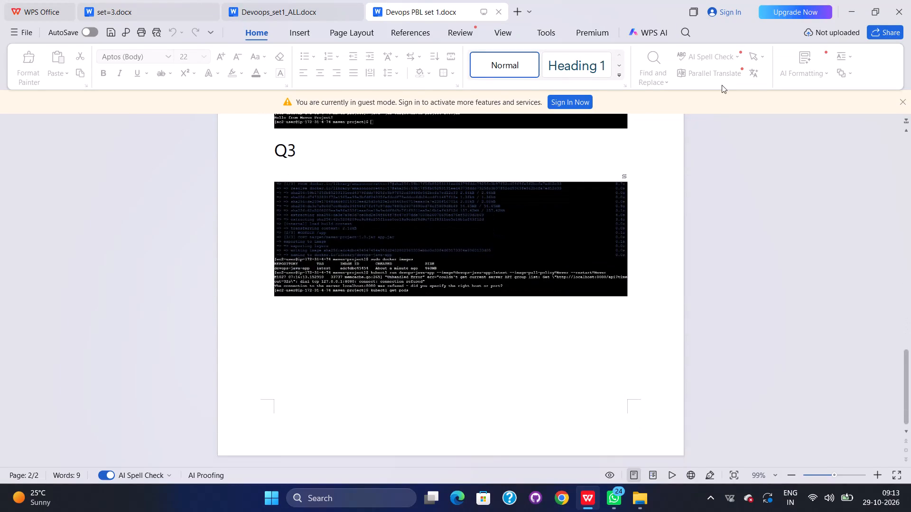